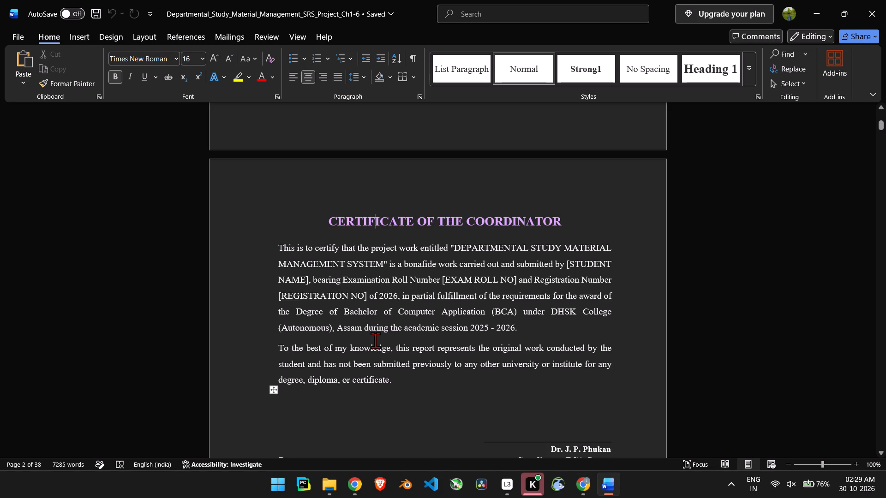
scroll(375, 340, down, 6)
scroll(375, 340, down, 16)
scroll(375, 340, down, 11)
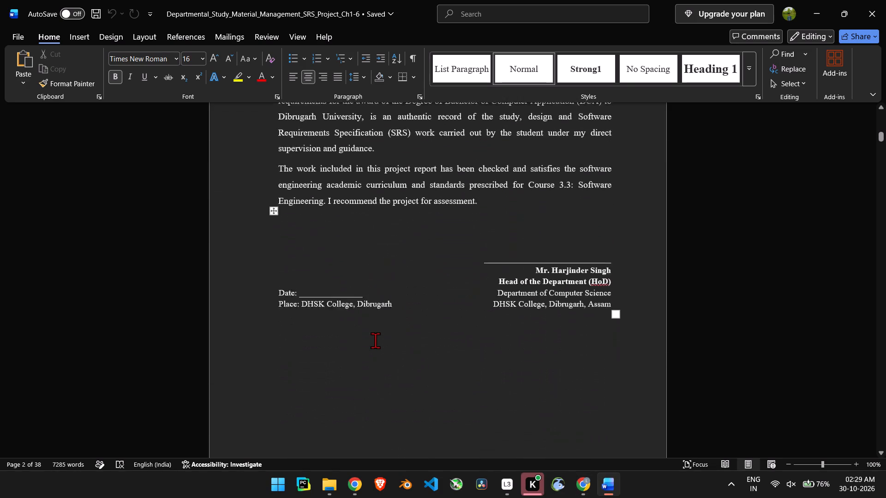
scroll(375, 340, down, 19)
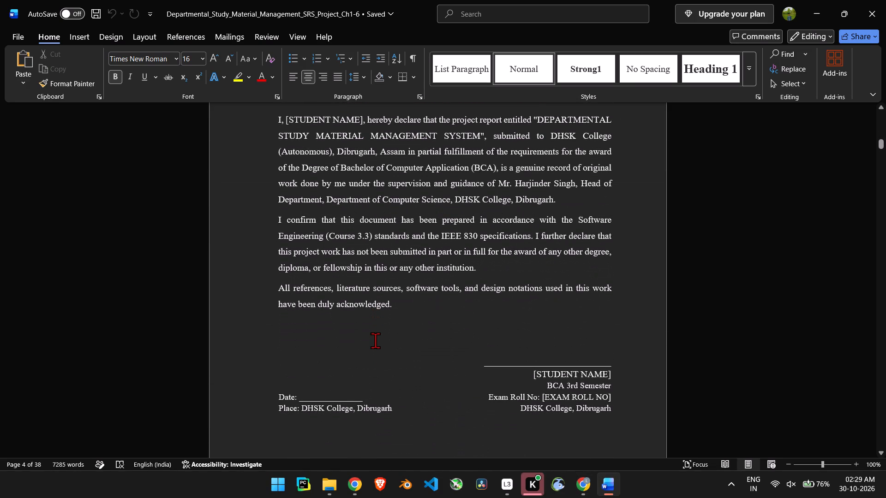
scroll(375, 340, down, 6)
scroll(375, 340, up, 9)
scroll(375, 340, down, 8)
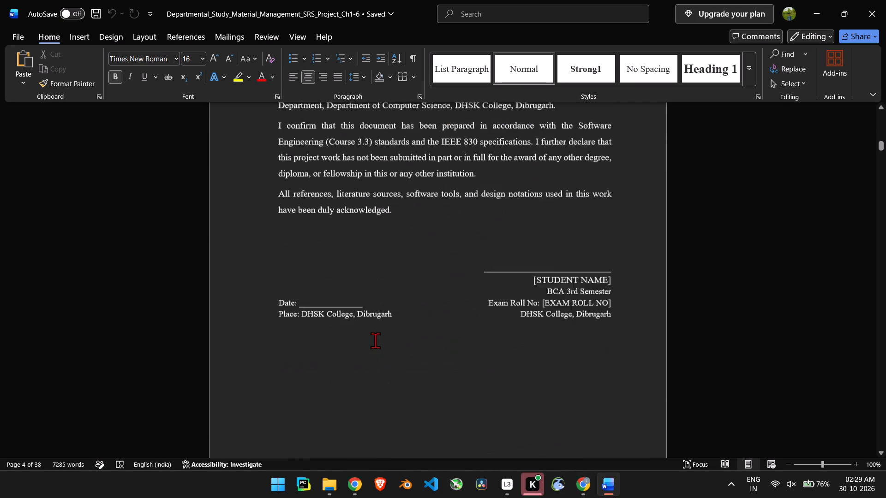
scroll(375, 340, down, 15)
scroll(375, 340, down, 13)
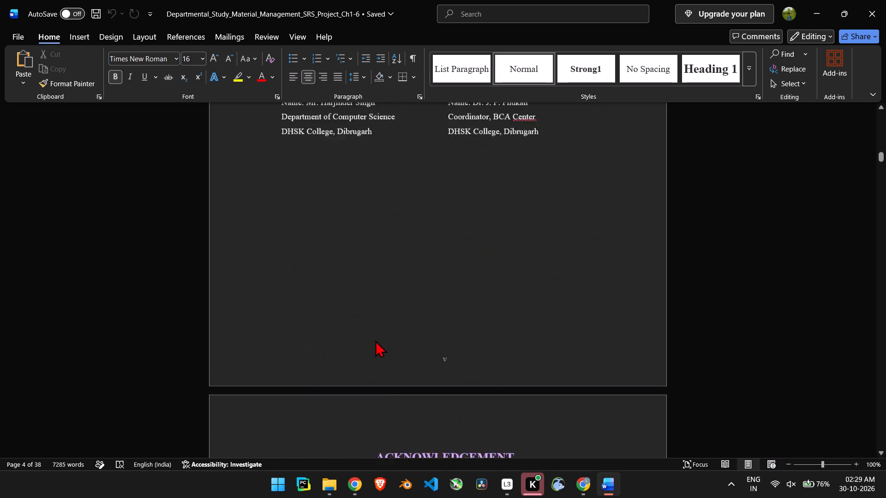
scroll(375, 340, down, 16)
scroll(375, 340, down, 19)
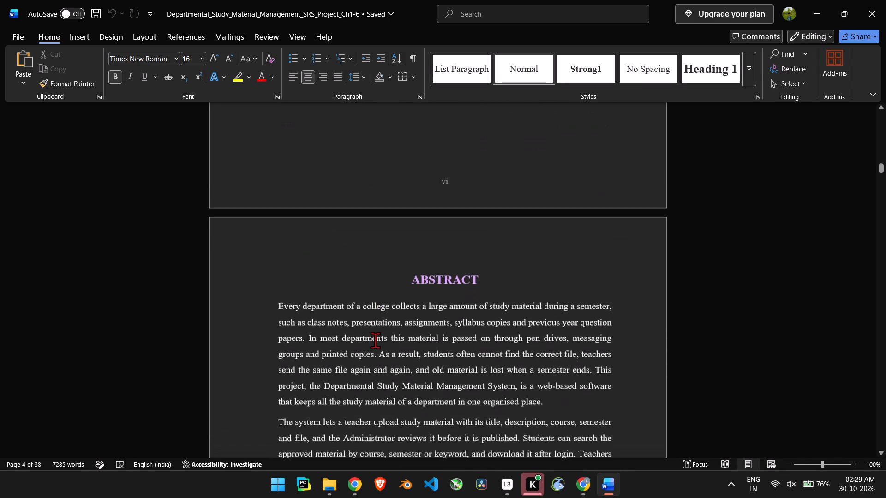
Examine the table of contents through its References and Appendix entries, along with the start of Chapter 1.
scroll(375, 340, down, 20)
scroll(375, 340, down, 16)
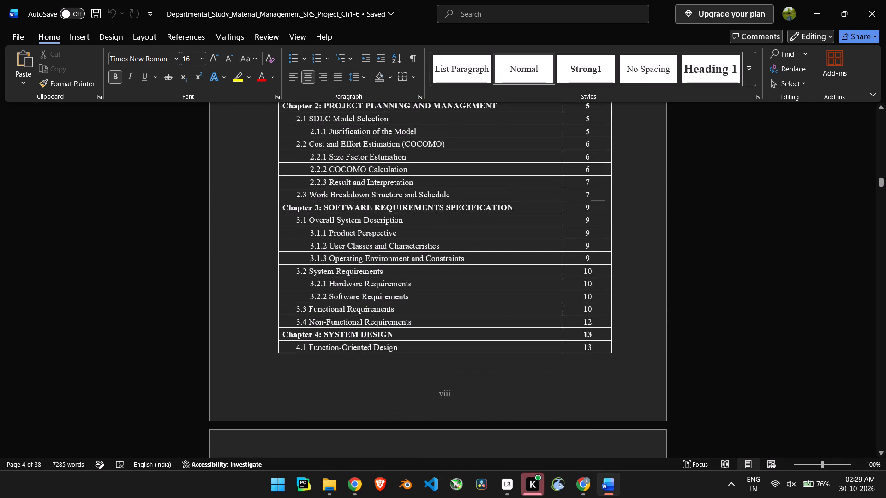
scroll(375, 340, down, 17)
scroll(375, 340, down, 17)
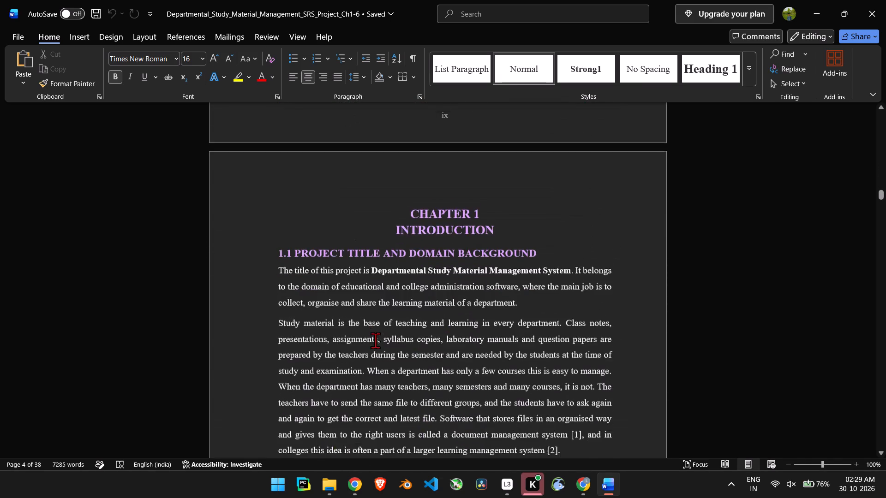
scroll(375, 340, up, 20)
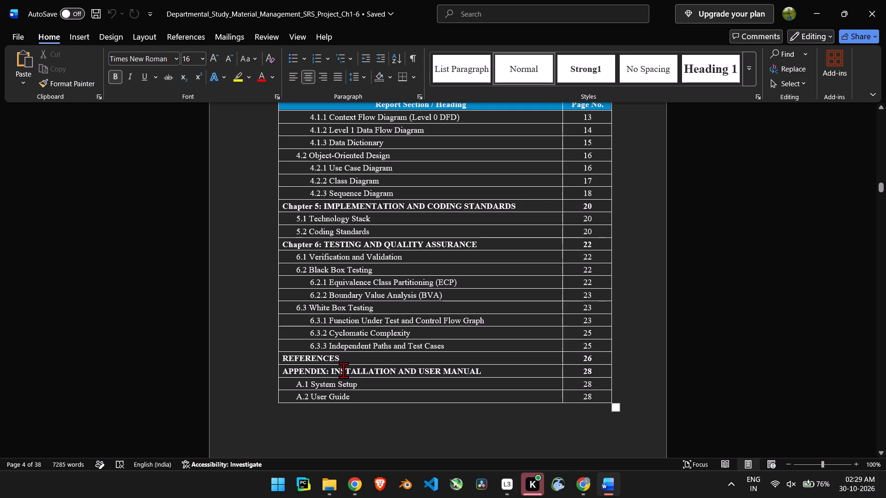
Check the end of the table of contents and review Chapter 1, including the font size of its chapter title and section headings.
click(343, 370)
scroll(353, 370, down, 10)
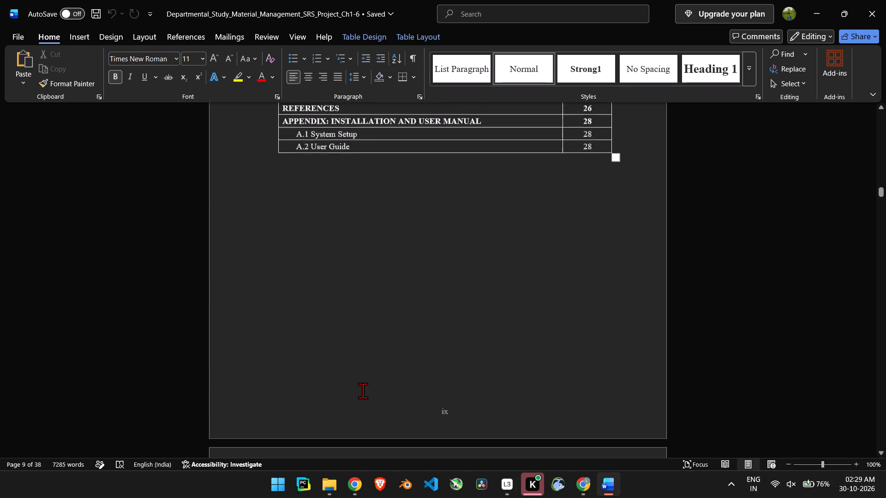
scroll(363, 391, down, 9)
click(440, 233)
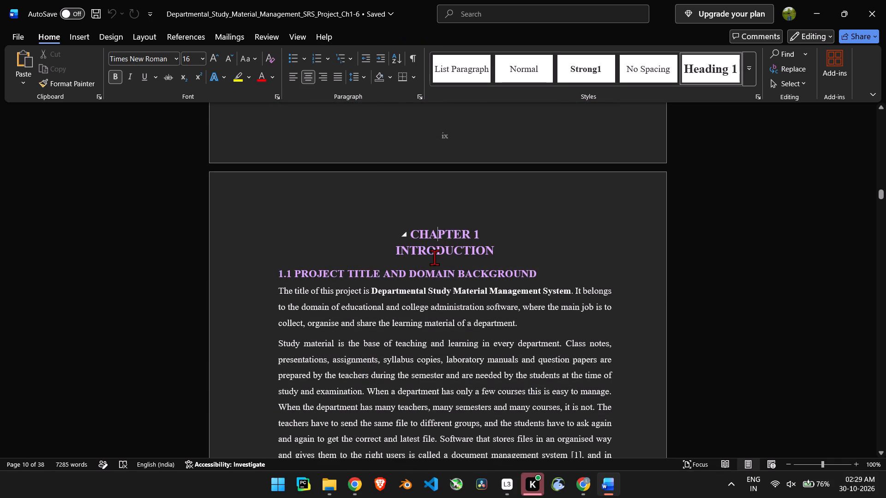
click(427, 276)
click(407, 290)
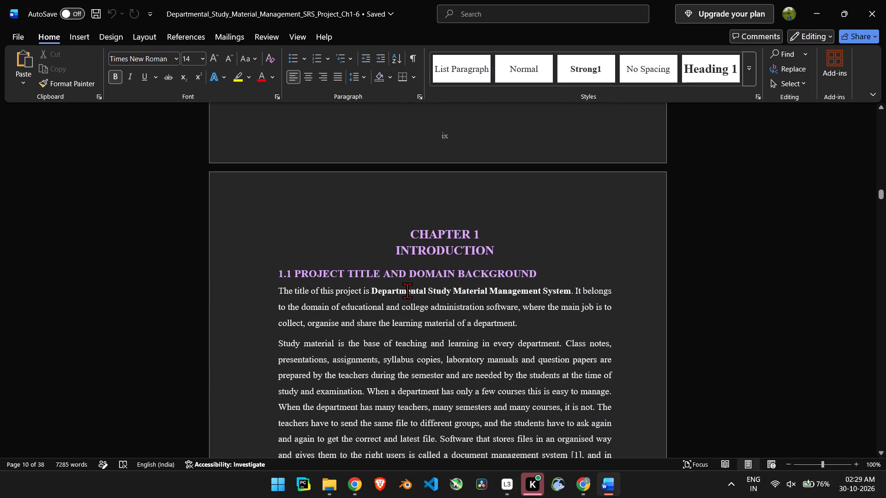
scroll(394, 349, down, 20)
scroll(394, 349, down, 11)
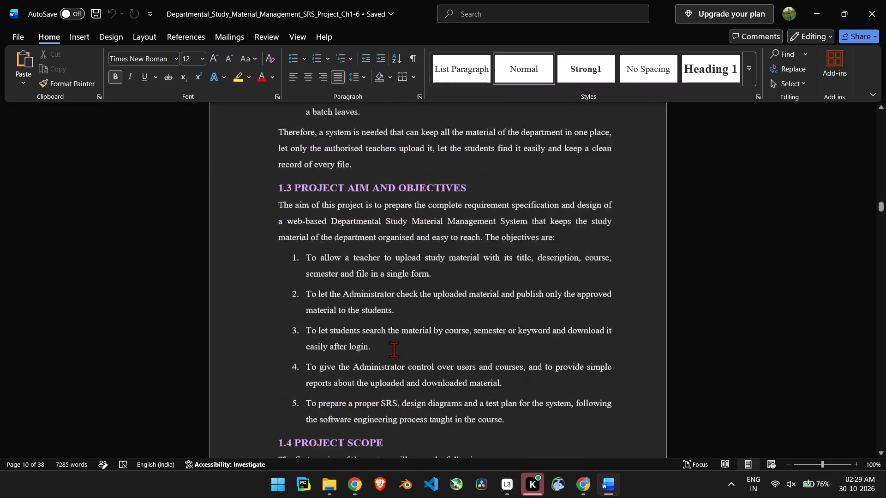
scroll(394, 350, down, 20)
scroll(394, 350, down, 20)
scroll(394, 350, down, 13)
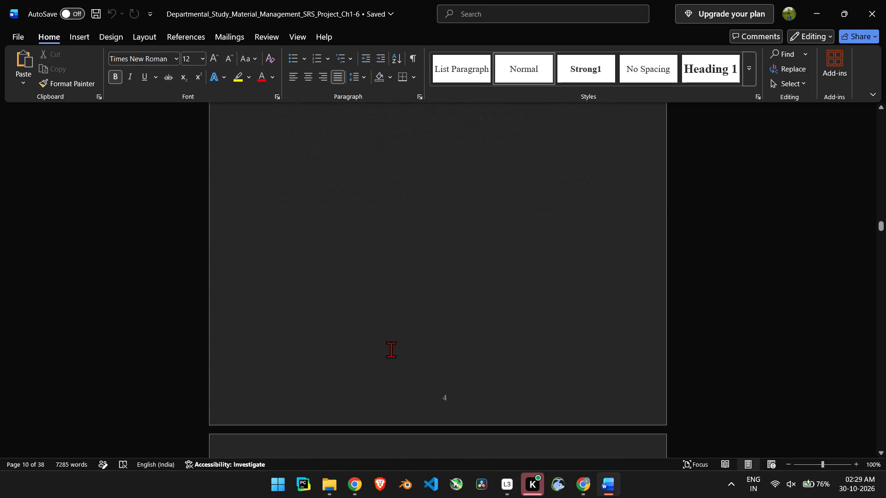
Review Chapters 2 and 3, covering the waterfall model figure, COCOMO size table, Gantt chart, user classes and functional requirements table.
scroll(391, 350, down, 17)
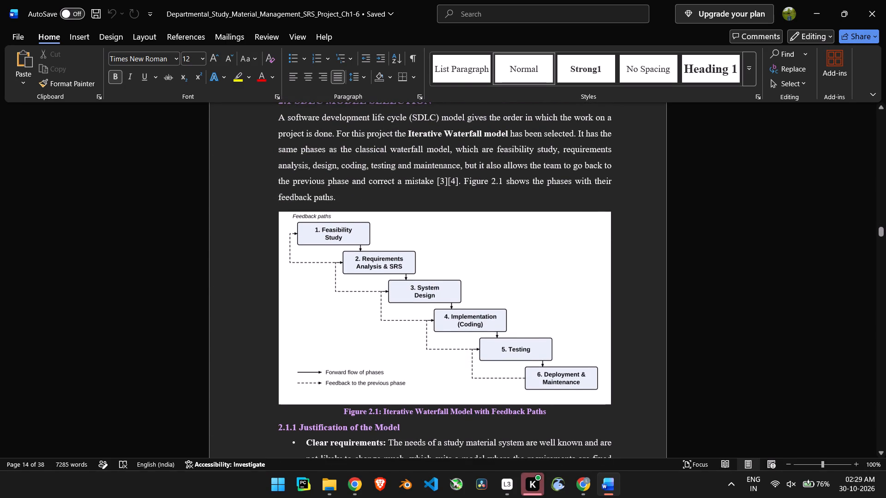
scroll(508, 393, down, 20)
scroll(508, 393, down, 7)
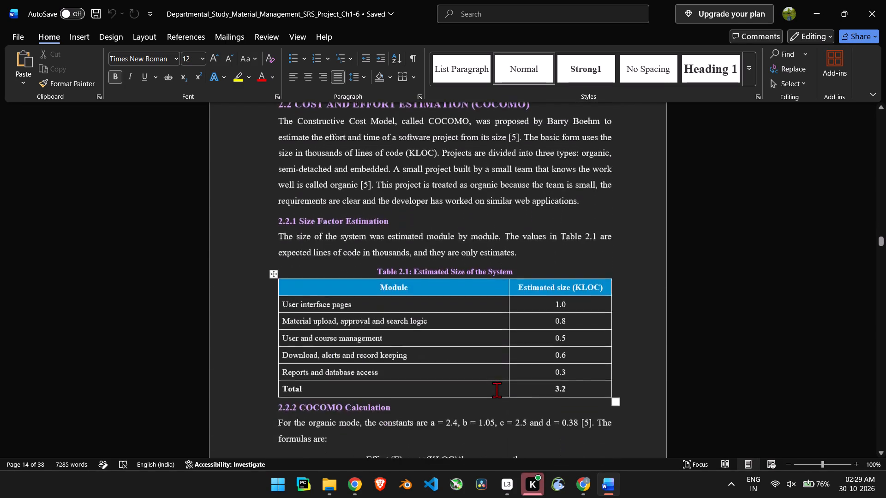
scroll(497, 390, down, 13)
scroll(497, 390, down, 19)
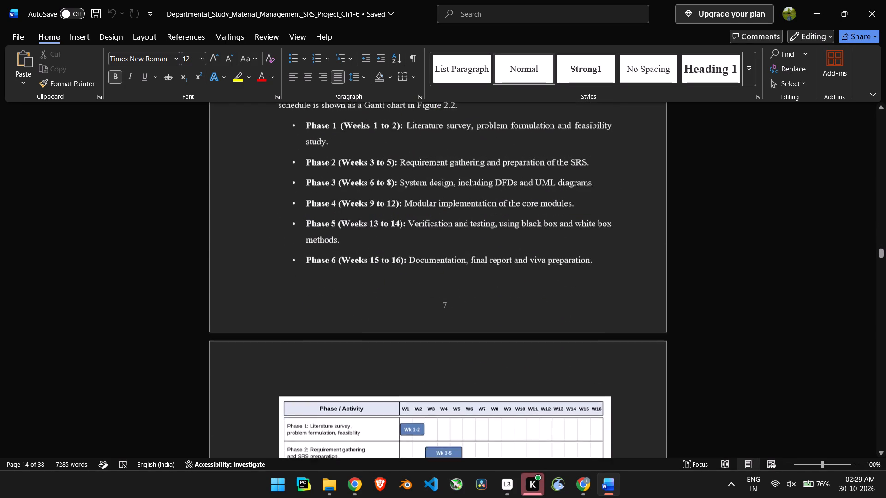
scroll(495, 389, down, 11)
scroll(495, 389, up, 6)
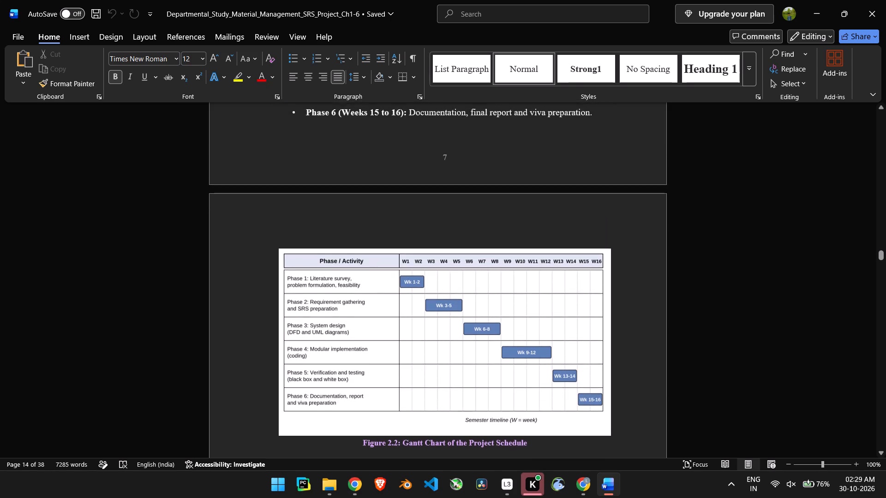
scroll(495, 389, down, 20)
scroll(495, 389, down, 20)
scroll(495, 389, down, 4)
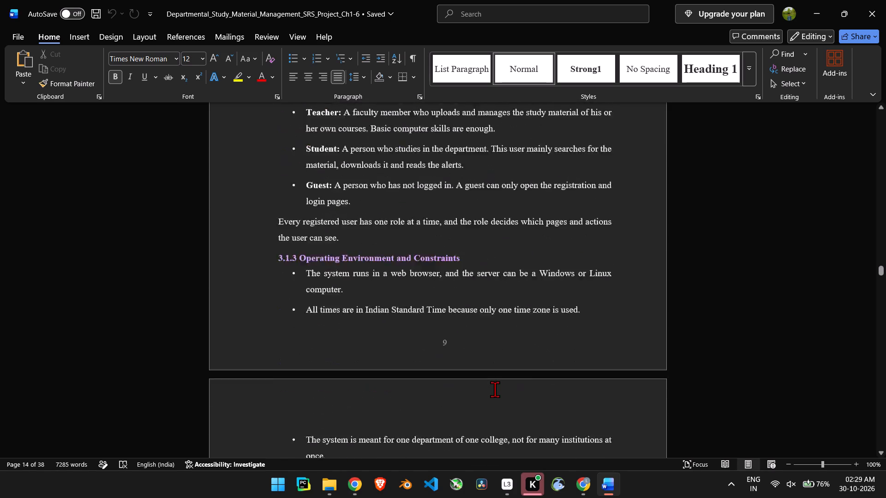
scroll(495, 389, down, 20)
scroll(495, 389, down, 20)
scroll(495, 389, down, 6)
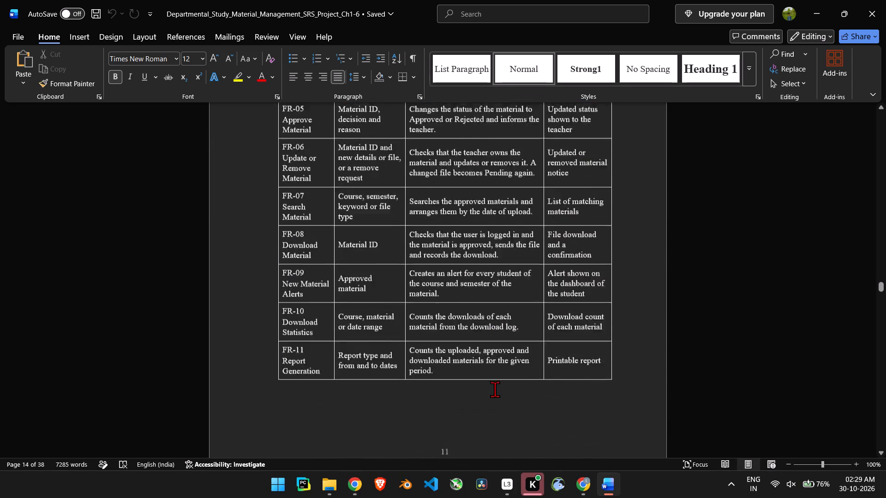
Examine the Chapter 4 diagrams from the context and Level 1 data flow diagrams through the use case and class diagrams.
scroll(495, 389, down, 20)
scroll(495, 389, down, 20)
scroll(495, 389, down, 2)
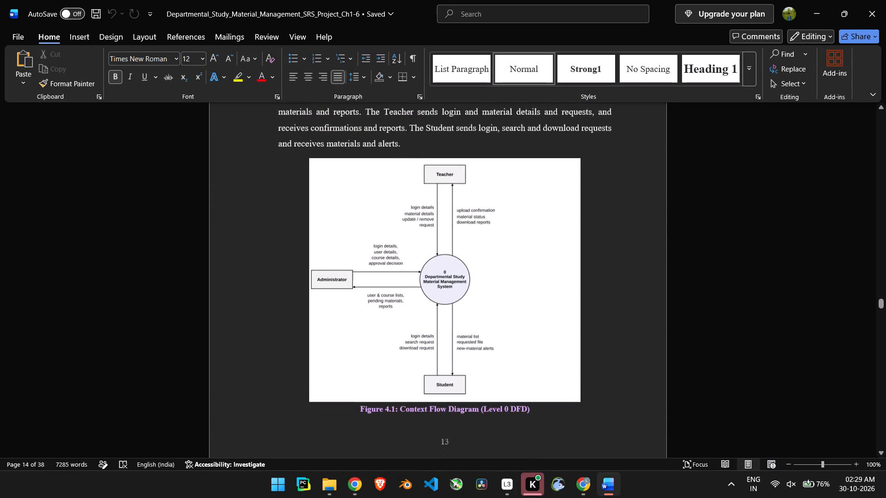
scroll(494, 389, down, 18)
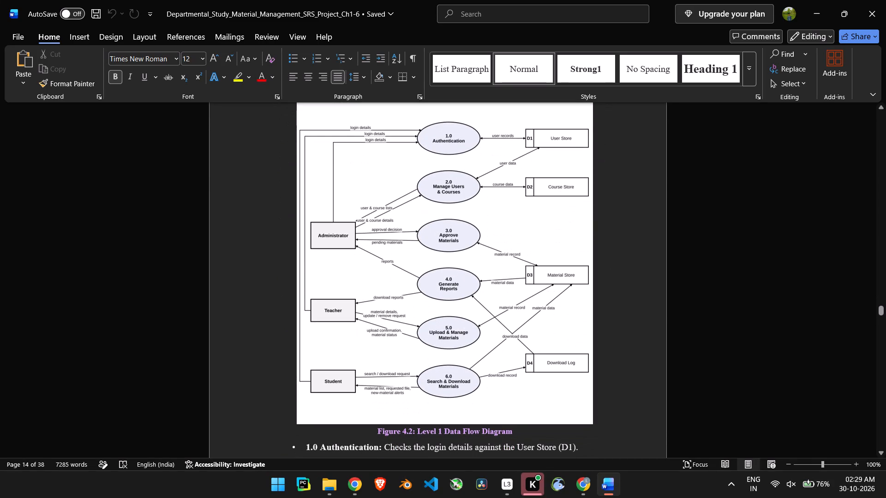
scroll(601, 374, up, 1)
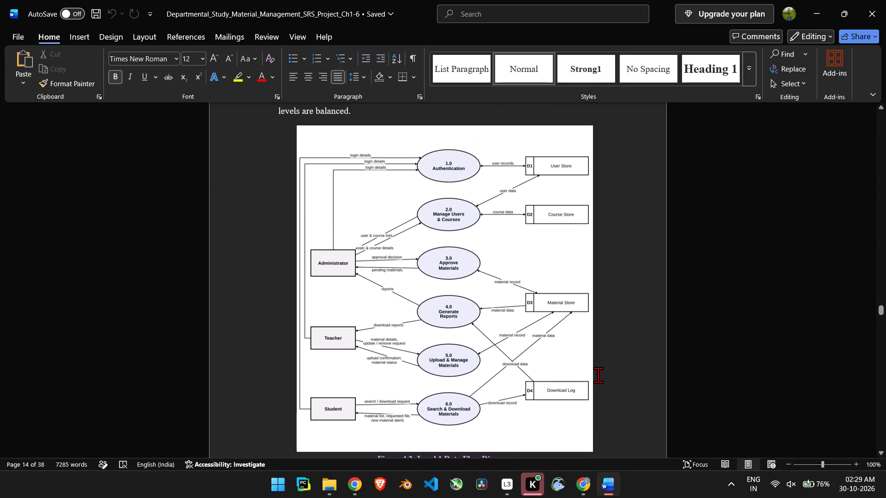
ctrl+scroll(596, 375, up, 3)
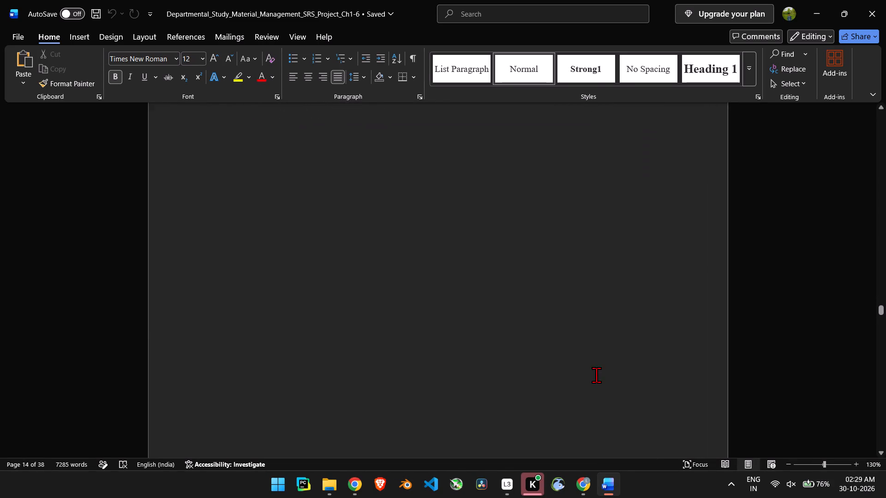
ctrl+scroll(596, 375, up, 1)
ctrl+scroll(596, 375, down, 6)
scroll(596, 375, down, 20)
scroll(592, 375, down, 3)
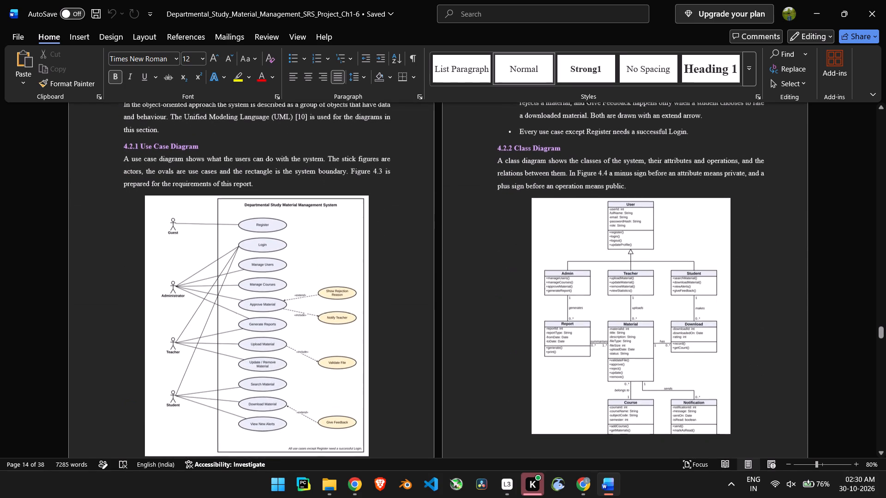
scroll(591, 375, down, 3)
scroll(591, 375, up, 1)
scroll(591, 375, down, 3)
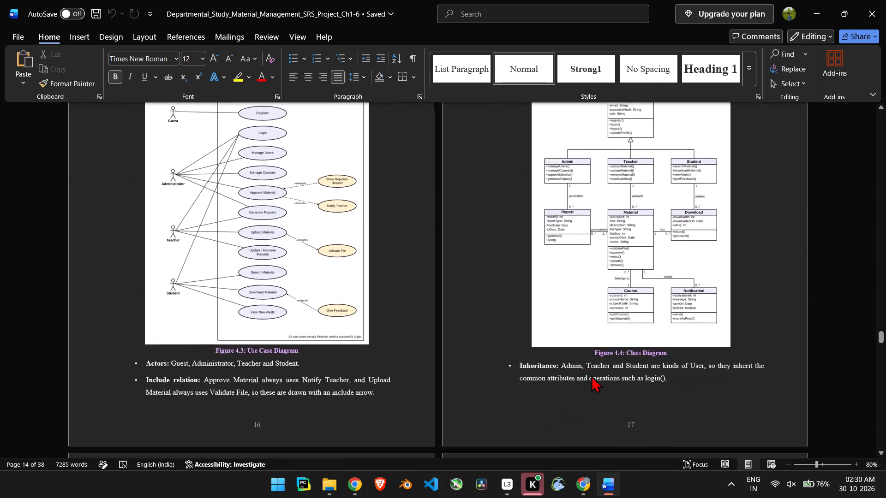
Reduce the height of the Figure 4.5 sequence diagram so it fits on page 18 beneath the 4.2.3 introduction.
scroll(591, 375, down, 18)
scroll(591, 376, down, 6)
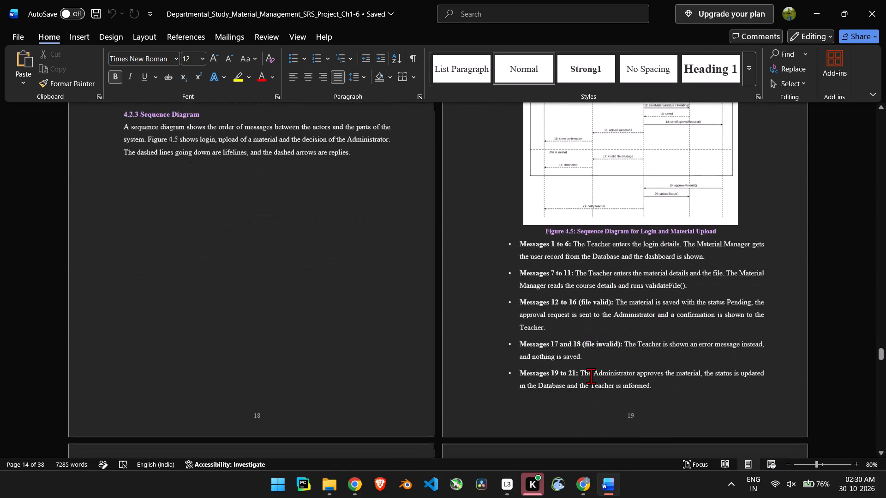
scroll(591, 376, up, 11)
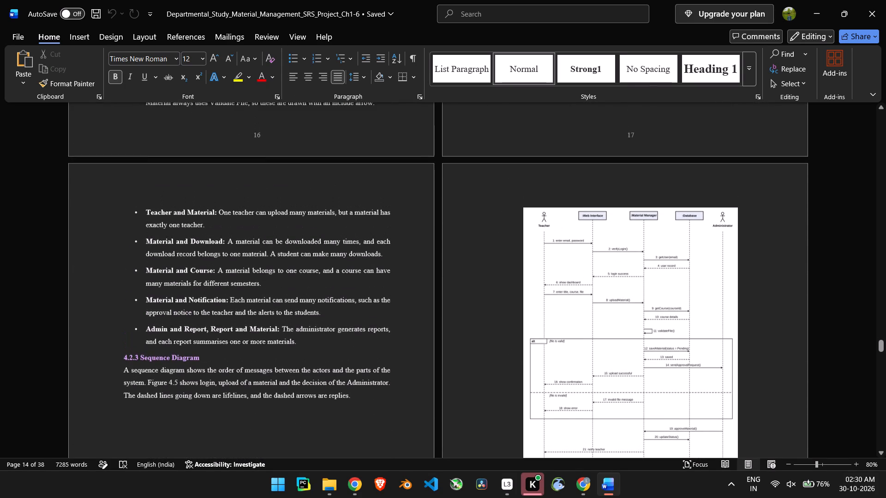
scroll(591, 376, down, 5)
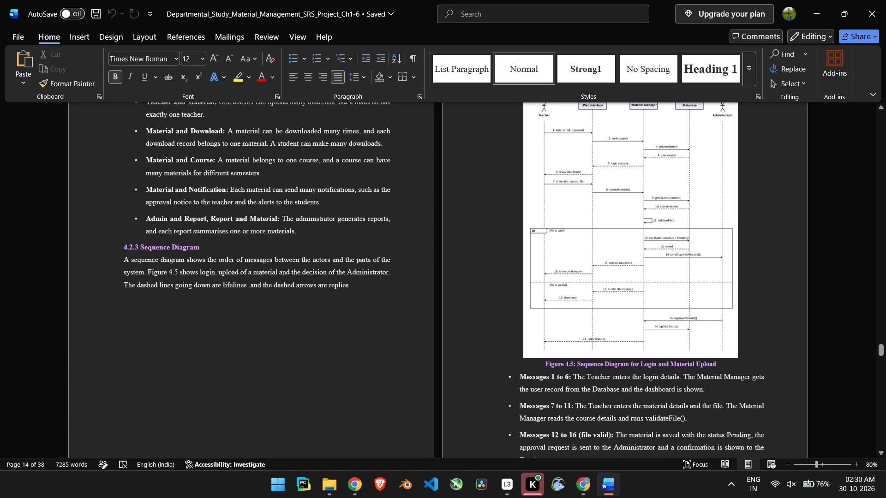
click(606, 320)
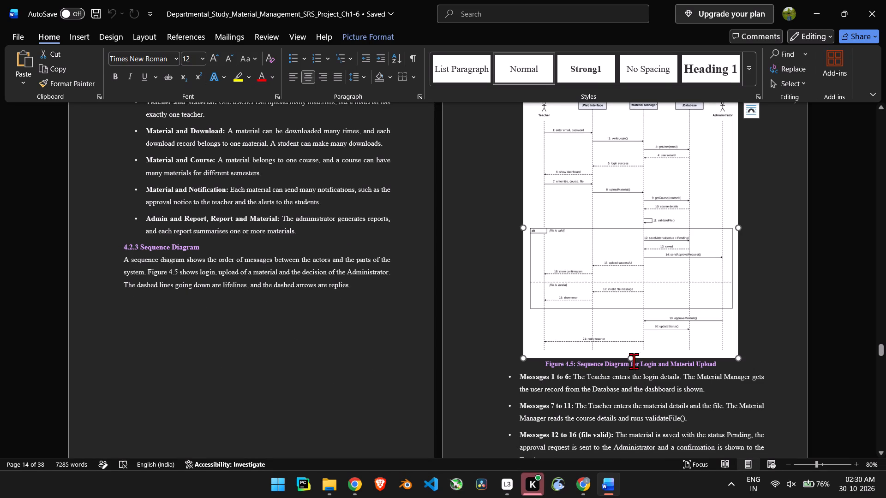
drag(630, 357, 626, 308)
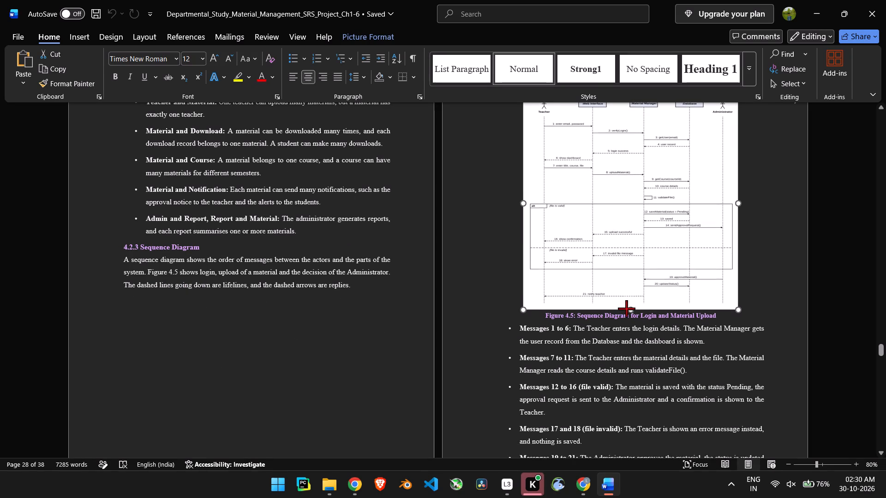
drag(626, 308, 626, 296)
scroll(395, 353, down, 4)
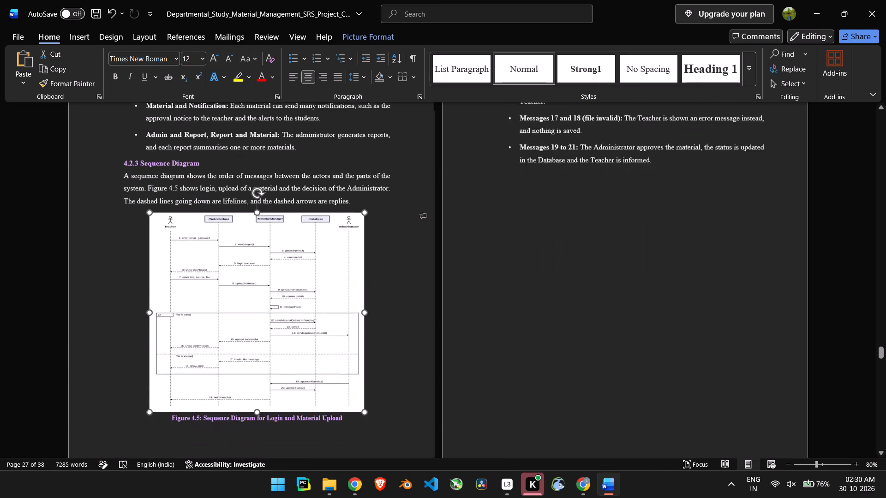
Enlarge the Figure 4.5 sequence diagram slightly in height and width to use the free space on page 18, keeping its caption there.
scroll(395, 353, down, 1)
drag(257, 384, 257, 395)
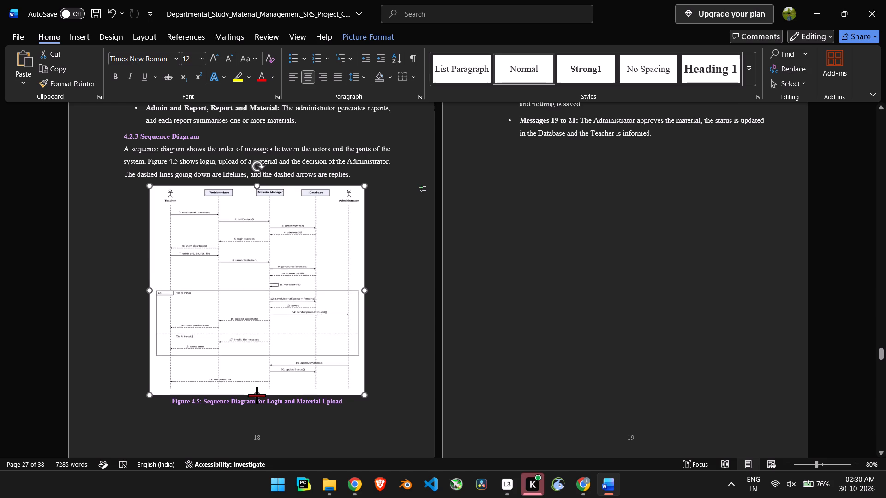
drag(257, 395, 257, 403)
drag(367, 296, 369, 296)
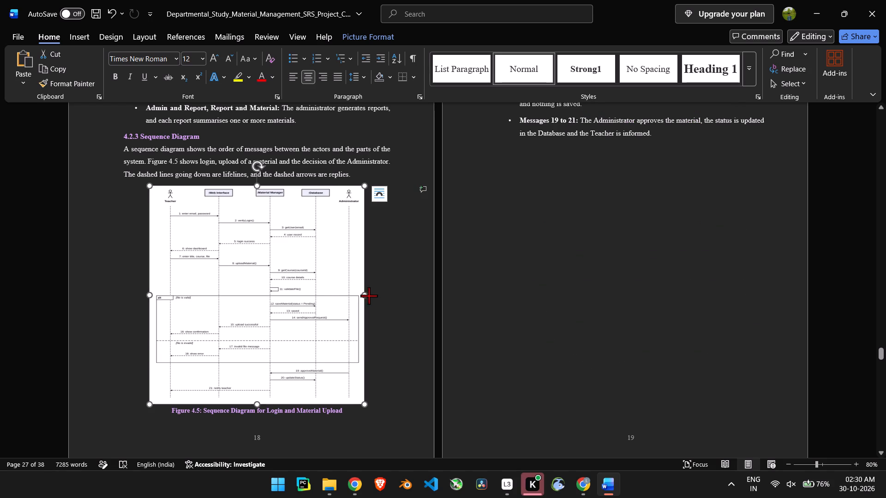
drag(369, 296, 373, 297)
click(401, 331)
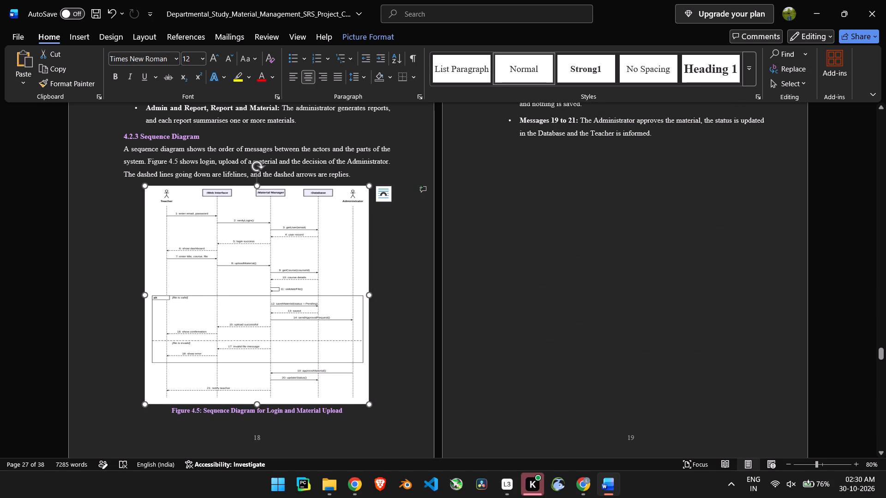
Review the layout after the sequence diagram, Chapter 5 on implementation and coding standards, and the black box testing part of Chapter 6.
scroll(493, 351, up, 10)
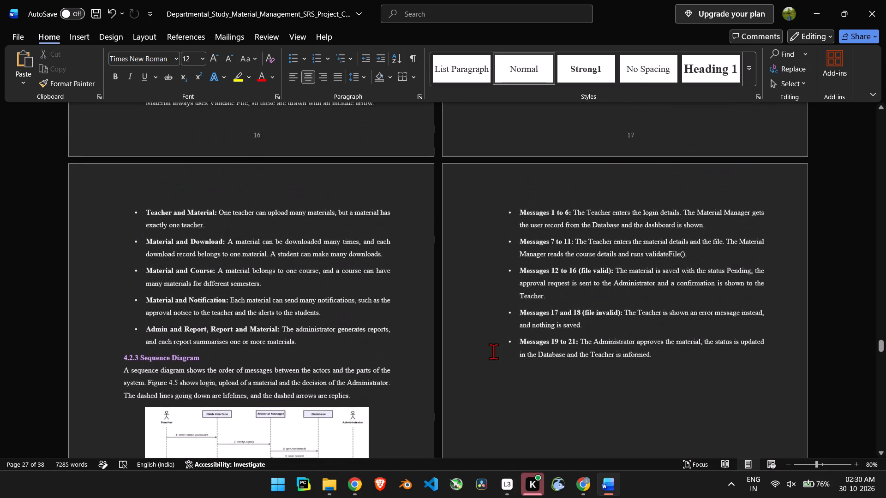
scroll(493, 351, down, 18)
scroll(493, 351, down, 5)
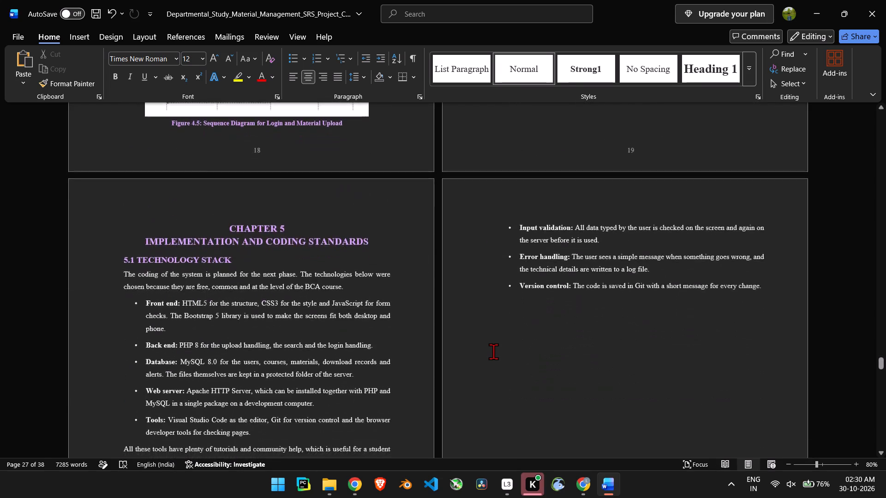
scroll(493, 351, down, 7)
scroll(491, 351, down, 16)
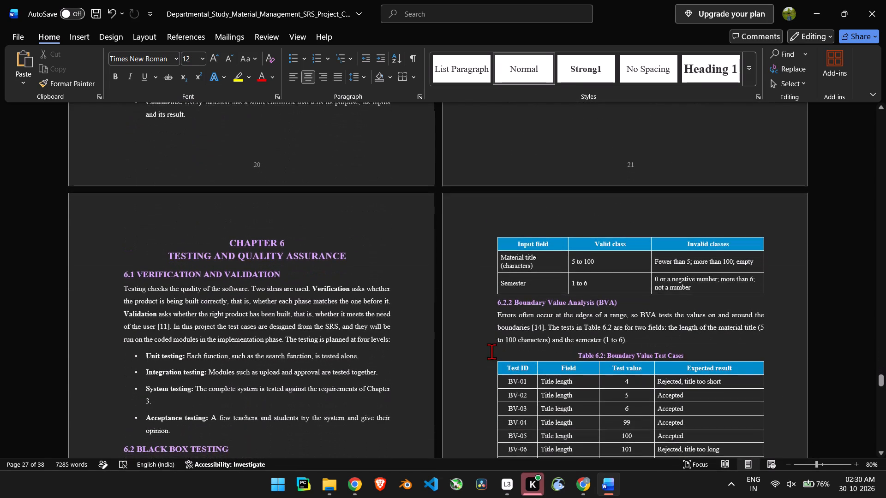
scroll(479, 352, up, 7)
scroll(479, 352, down, 20)
scroll(479, 352, down, 1)
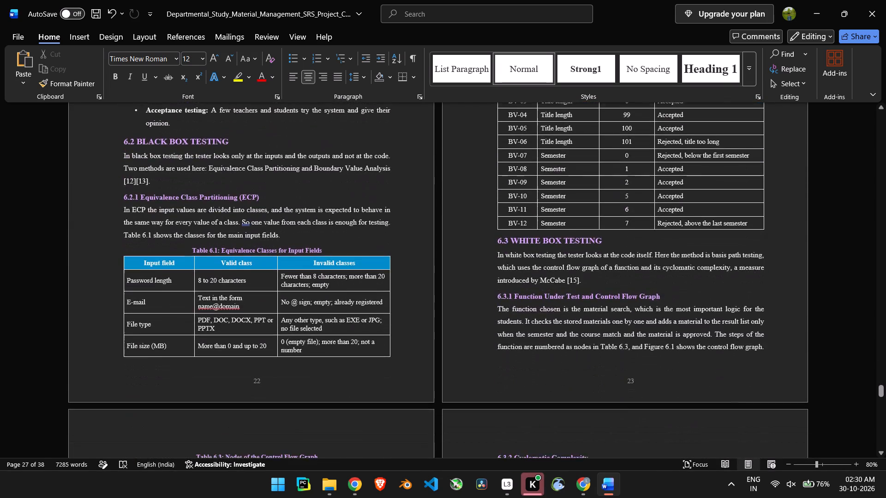
Examine the white box testing section of Chapter 6, including the control flow graph, its nodes table, cyclomatic complexity and independent paths.
scroll(479, 352, down, 18)
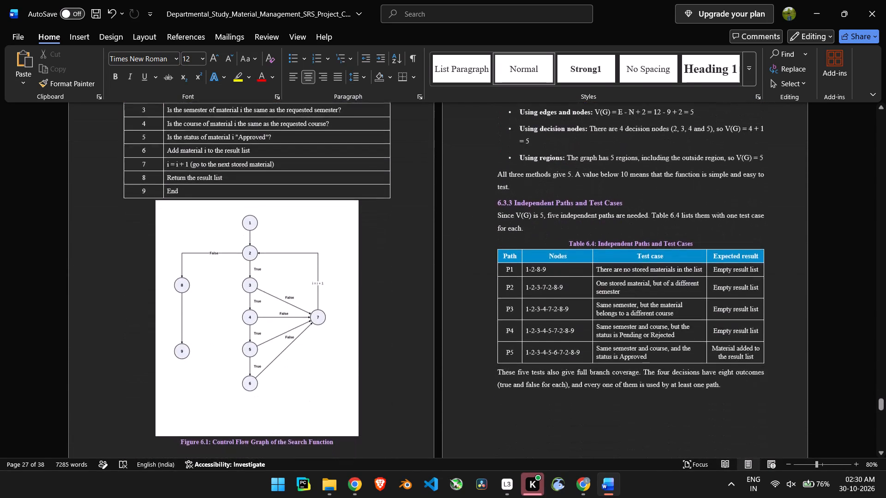
scroll(479, 352, down, 4)
scroll(479, 352, up, 13)
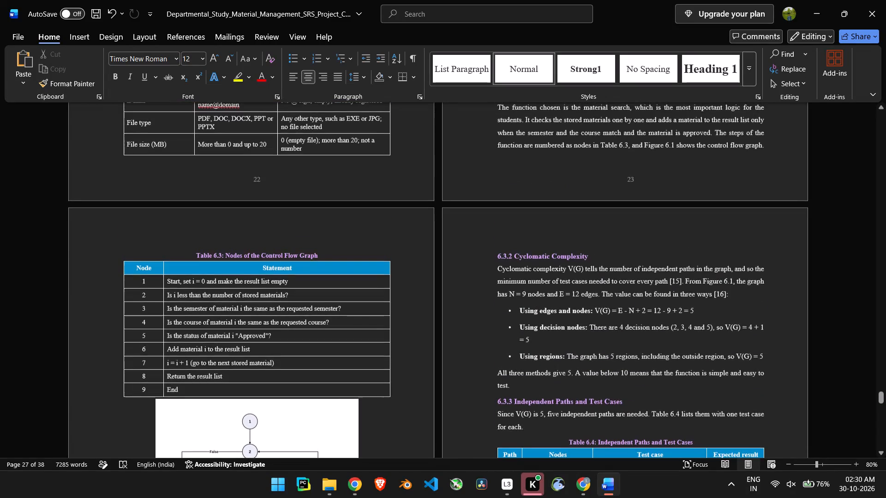
scroll(478, 352, up, 6)
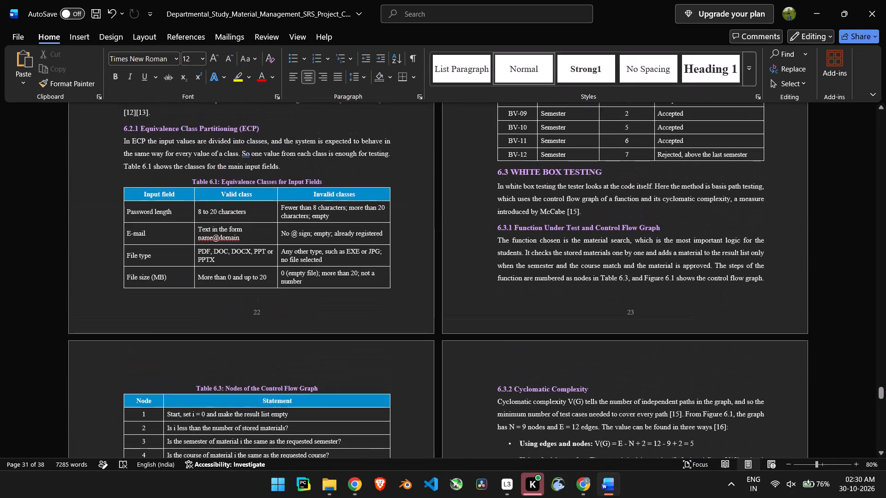
scroll(478, 352, down, 16)
scroll(478, 352, up, 4)
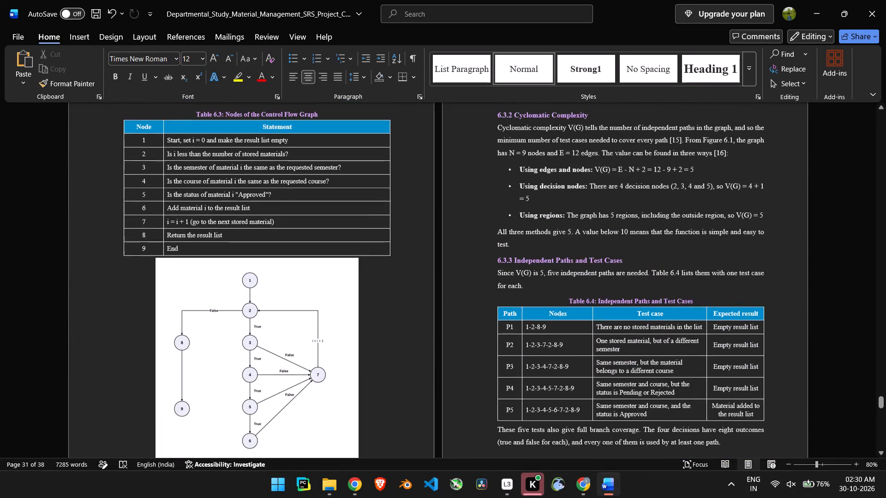
Review the end of Chapter 6 and the References list on pages 26 and 27.
scroll(478, 352, down, 16)
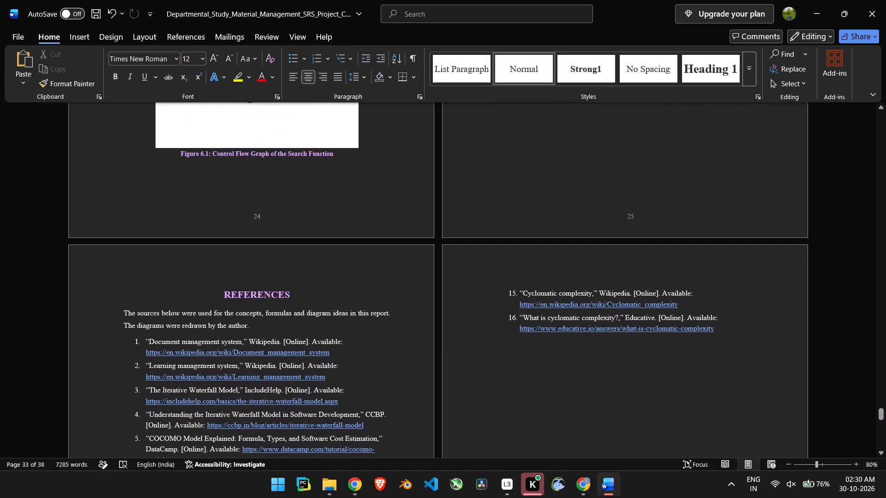
scroll(478, 352, down, 13)
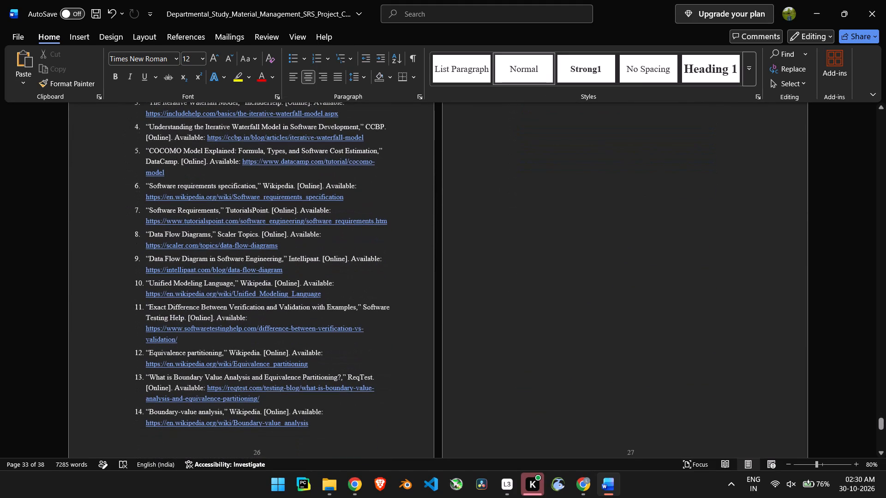
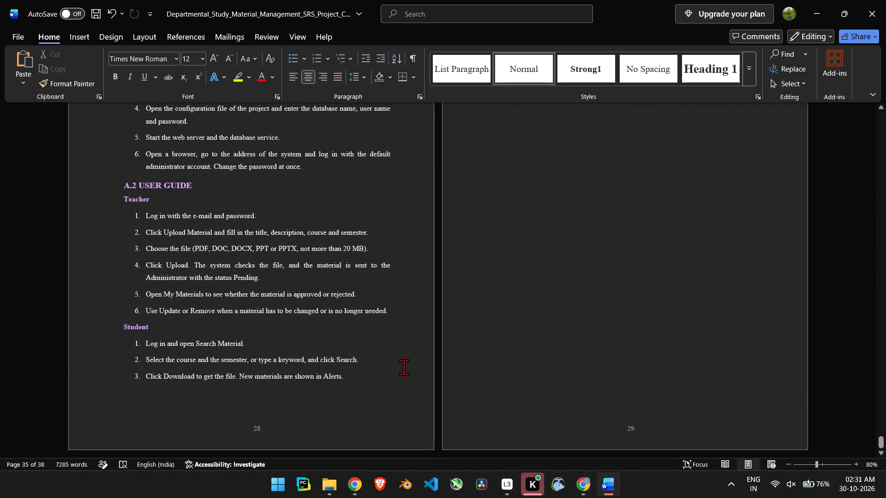
Skim back through the whole report from the appendix's user guide to the title page and coordinator certificate.
scroll(404, 367, down, 7)
scroll(404, 367, up, 20)
scroll(404, 367, up, 1)
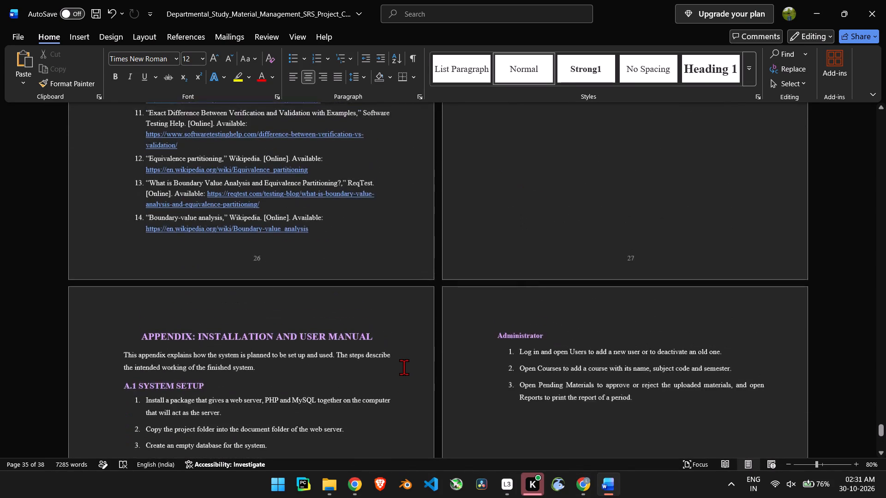
scroll(404, 367, up, 20)
scroll(404, 367, up, 20)
scroll(404, 367, up, 20)
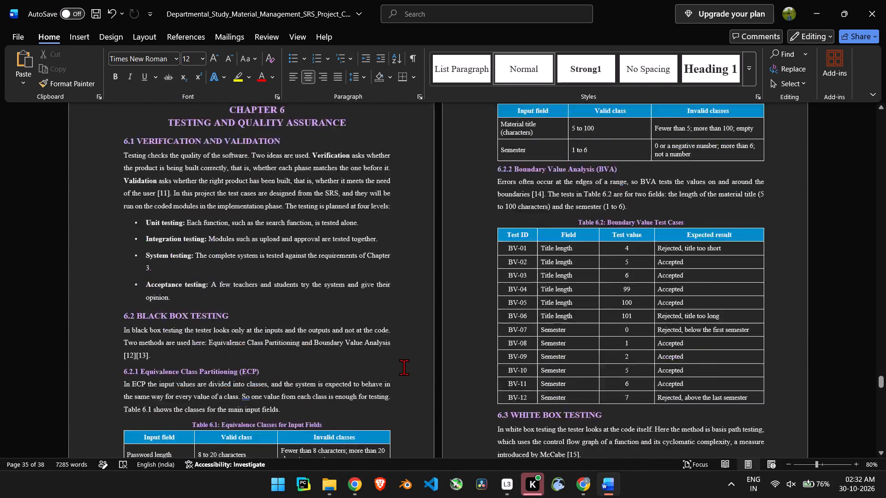
scroll(404, 367, up, 20)
scroll(404, 367, up, 9)
scroll(404, 367, down, 1)
scroll(404, 367, up, 20)
scroll(404, 367, up, 20)
scroll(404, 367, up, 6)
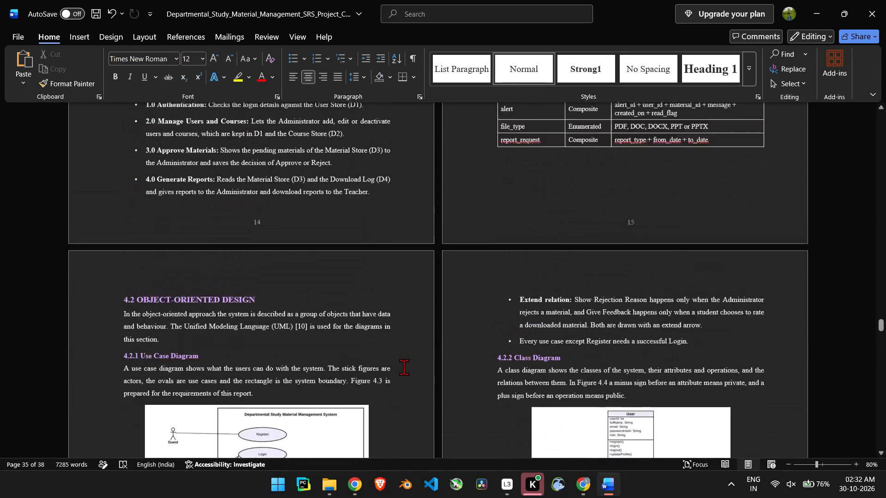
scroll(404, 367, up, 20)
scroll(404, 367, up, 20)
scroll(404, 367, up, 9)
scroll(404, 367, up, 19)
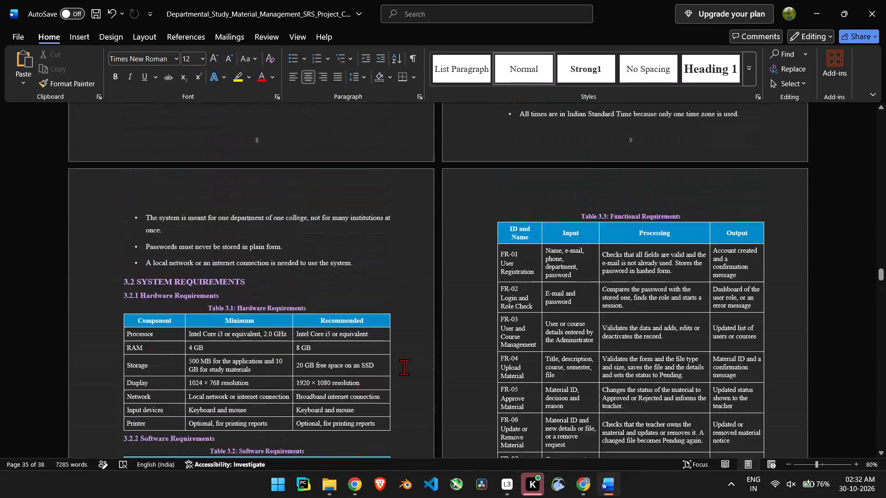
scroll(404, 367, up, 20)
scroll(404, 367, up, 20)
scroll(404, 367, up, 20)
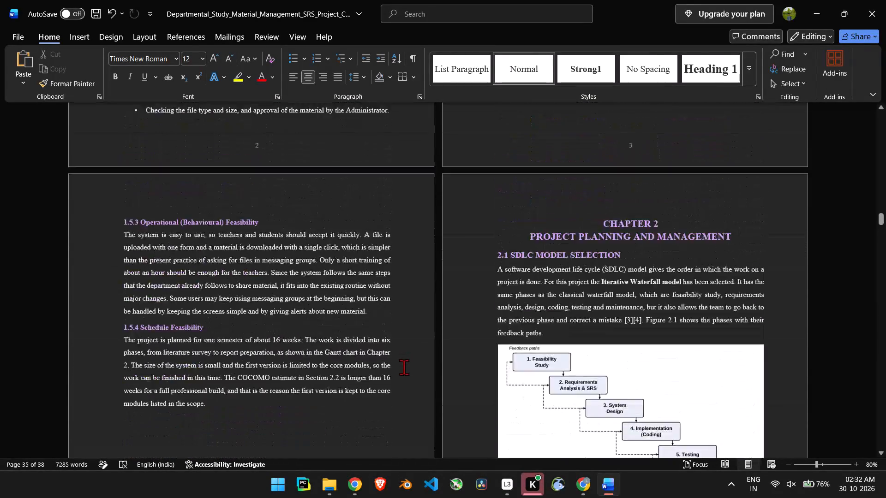
scroll(404, 367, up, 20)
scroll(404, 367, up, 17)
scroll(404, 367, up, 20)
scroll(404, 367, up, 8)
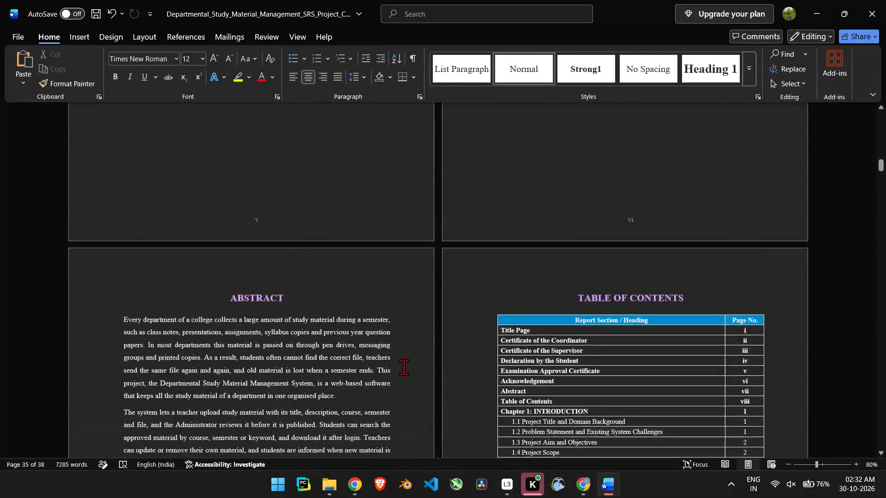
scroll(404, 367, up, 20)
scroll(404, 367, up, 20)
scroll(404, 367, up, 20)
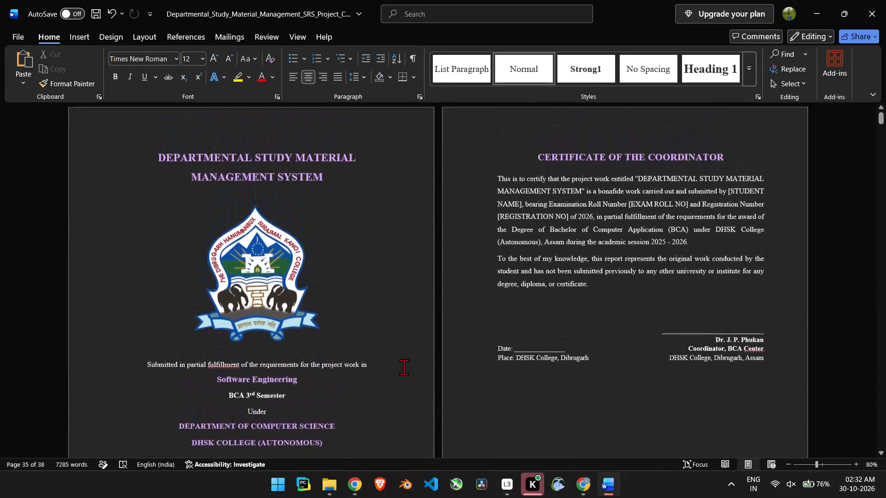
Replace the [STUDENT NAME] placeholder under Submitted By on the title page with the student's name.
scroll(388, 352, down, 5)
scroll(346, 357, down, 4)
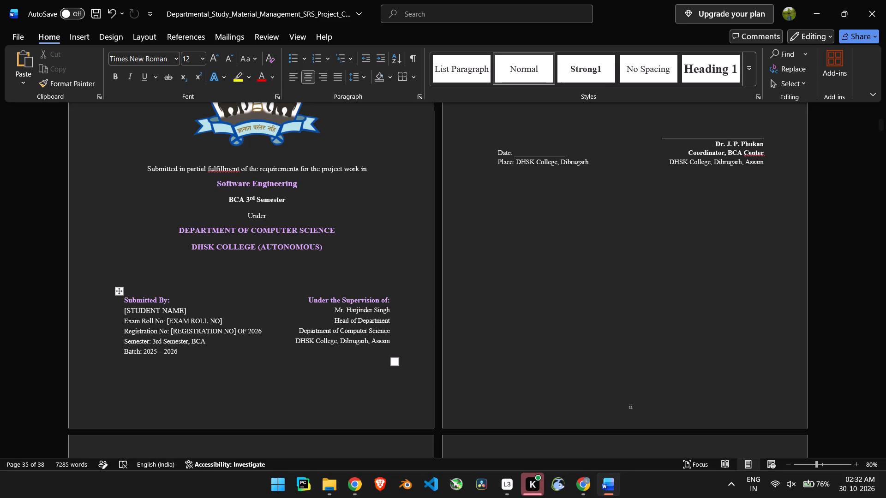
click(191, 314)
key(BackSpace)
key(BackSpace)
key(BackSpace)
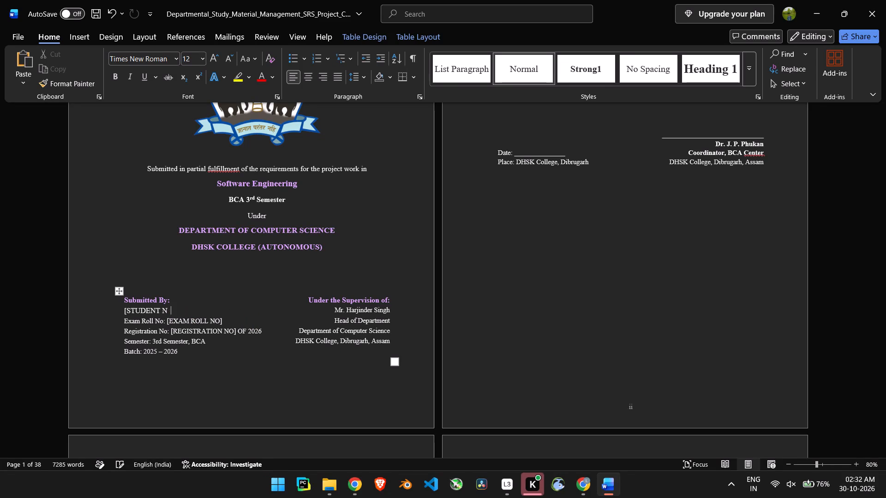
key(BackSpace)
key(BackSpace)
key(BackSpace)
key(BackSpace)
key(BackSpace)
key(BackSpace)
key(BackSpace)
key(BackSpace)
key(BackSpace)
key(BackSpace)
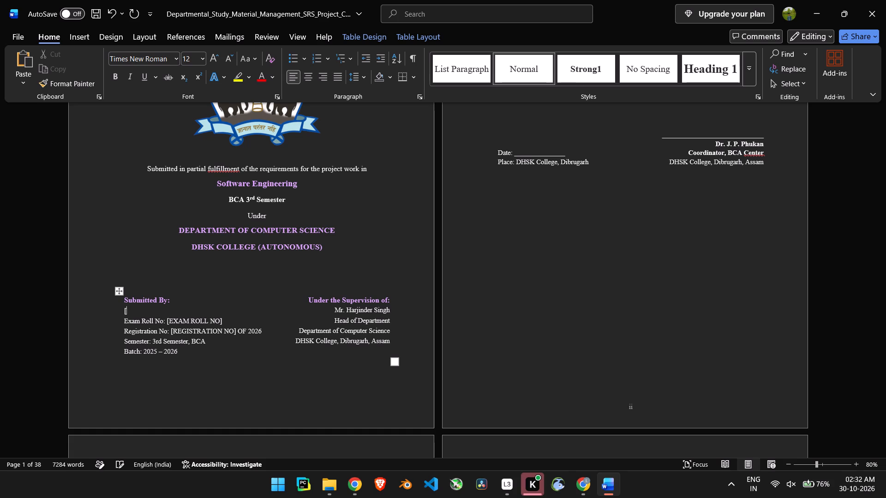
key(BackSpace)
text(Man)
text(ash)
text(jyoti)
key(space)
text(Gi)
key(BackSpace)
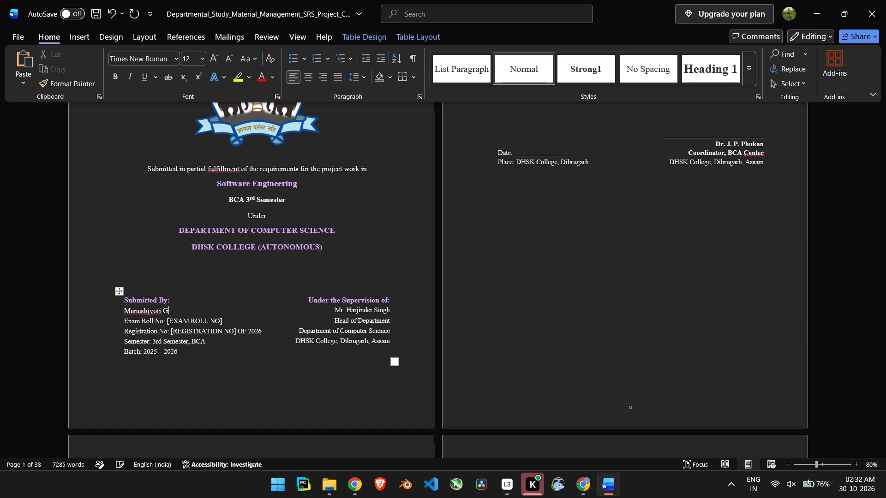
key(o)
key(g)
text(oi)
Replace the [EXAM ROLL NO] placeholder on the title page with the student's exam roll number.
click(224, 319)
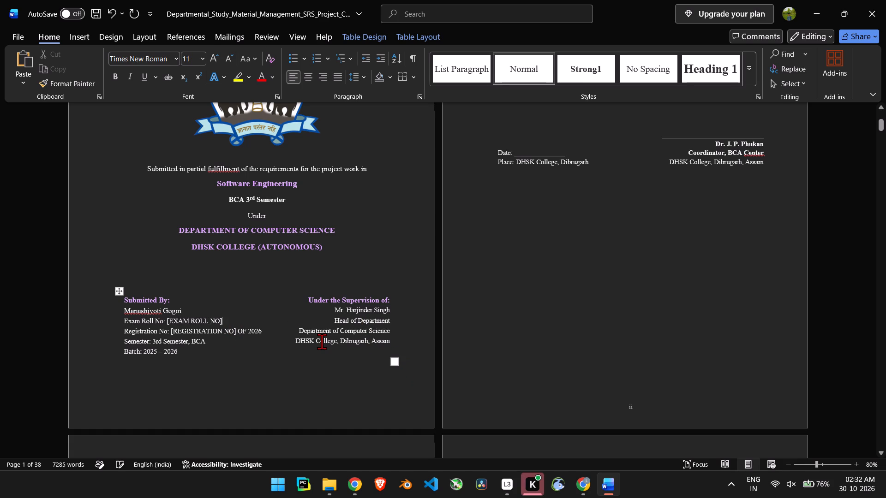
key(BackSpace)
key(BackSpace)
key(BackSpace)
key(BackSpace)
key(BackSpace)
key(BackSpace)
key(BackSpace)
key(BackSpace)
key(BackSpace)
key(BackSpace)
key(BackSpace)
key(BackSpace)
key(BackSpace)
key(BackSpace)
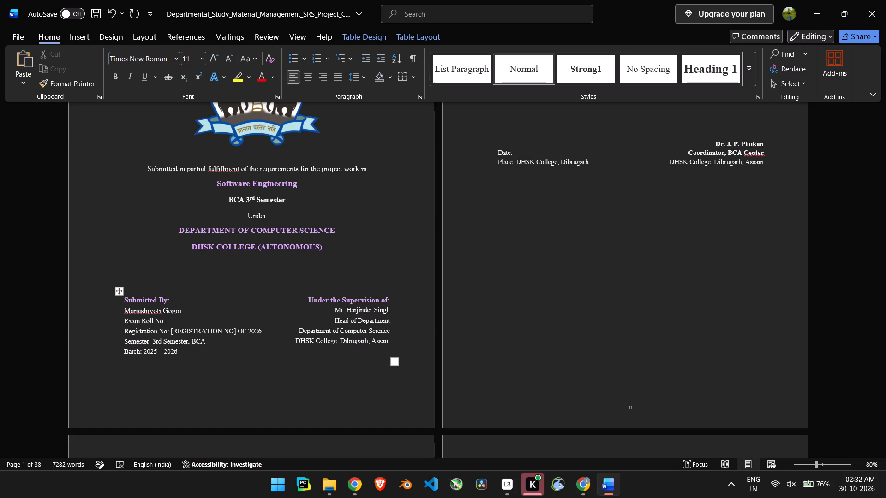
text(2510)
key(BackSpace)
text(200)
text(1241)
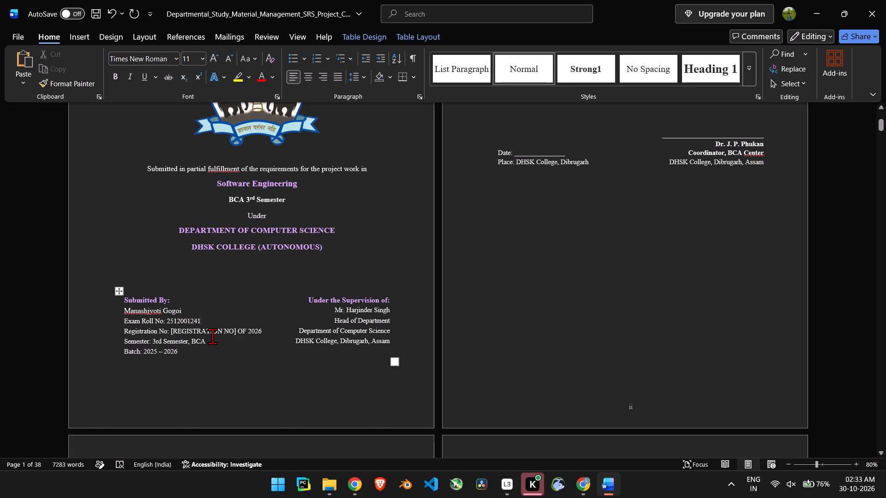
Replace the [REGISTRATION NO] placeholder on the cover page with a copy of the exam roll number entered above it.
click(235, 332)
key(BackSpace)
key(BackSpace)
key(BackSpace)
key(BackSpace)
key(BackSpace)
key(BackSpace)
key(BackSpace)
key(BackSpace)
key(BackSpace)
key(BackSpace)
key(BackSpace)
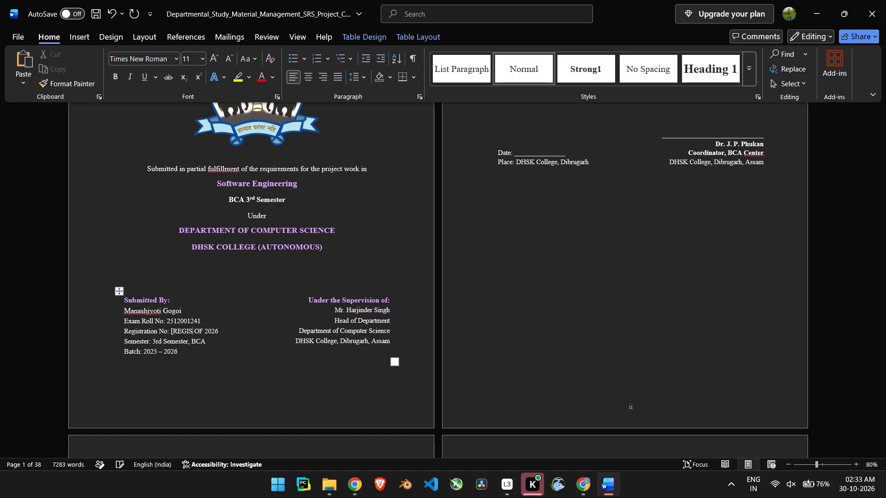
key(BackSpace)
key(BackSpace)
key(BackSpace)
key(BackSpace)
key(BackSpace)
key(BackSpace)
drag(167, 321, 195, 320)
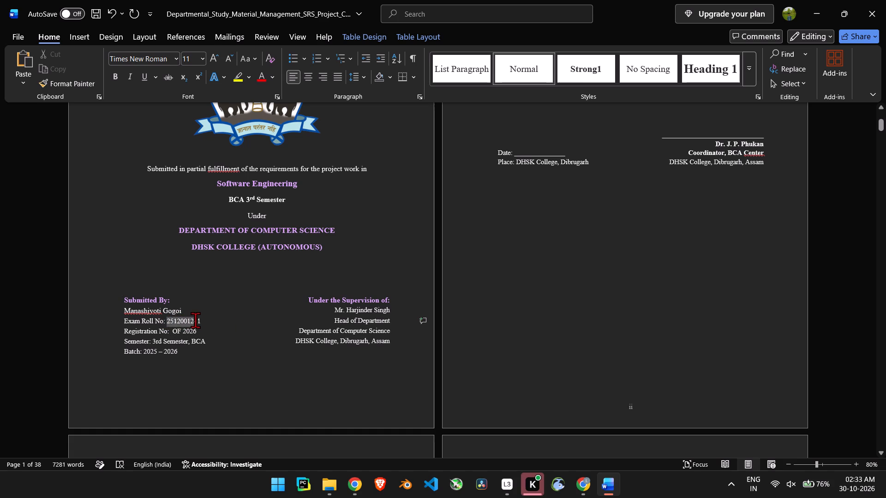
drag(195, 320, 199, 321)
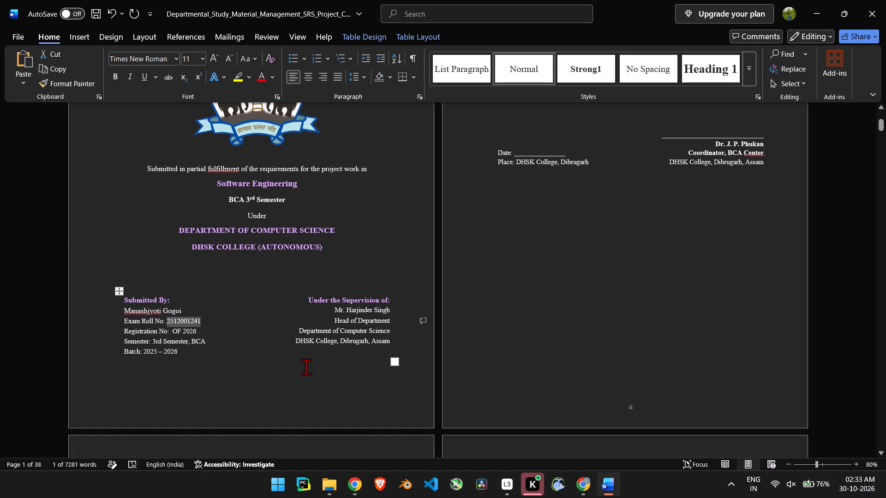
key(ctrl+c)
click(172, 334)
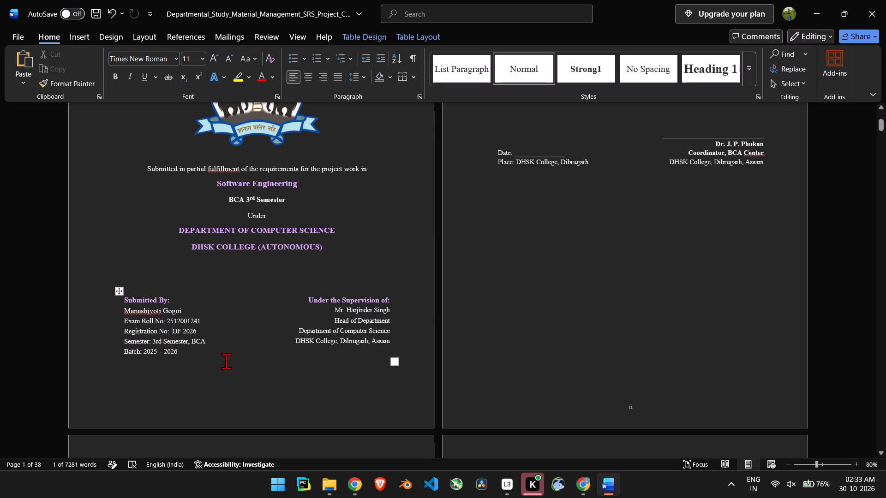
key(Left)
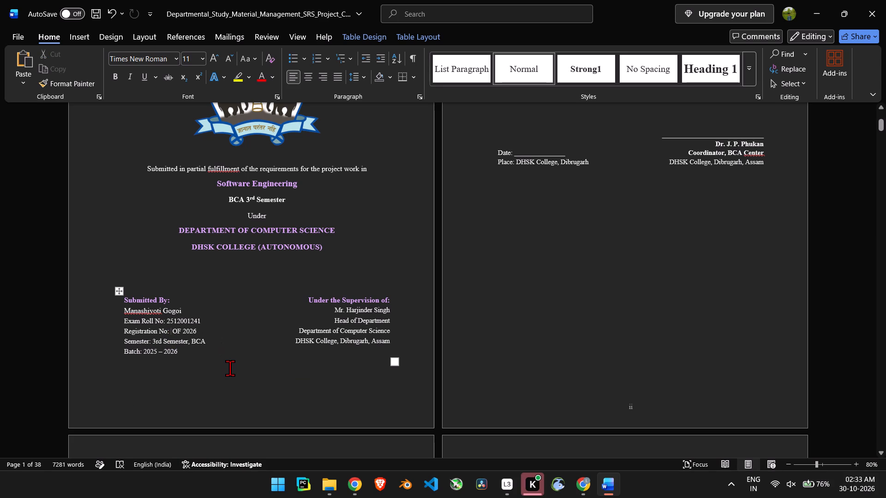
key(ctrl+v)
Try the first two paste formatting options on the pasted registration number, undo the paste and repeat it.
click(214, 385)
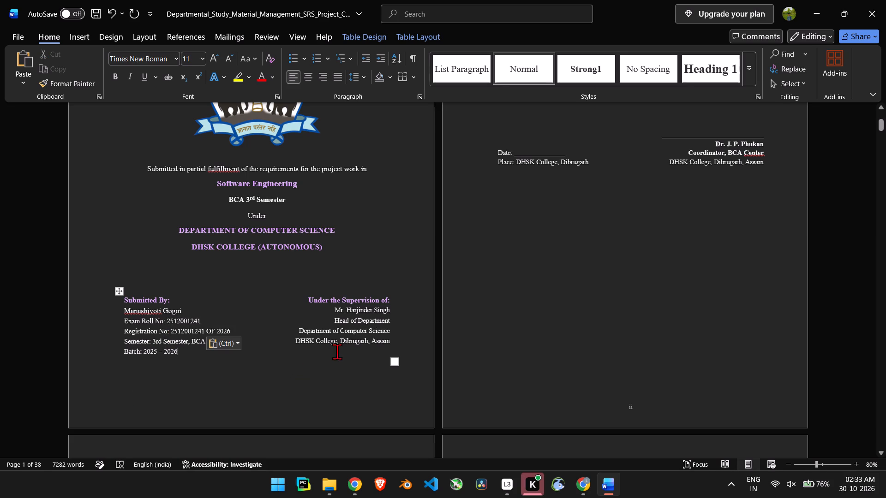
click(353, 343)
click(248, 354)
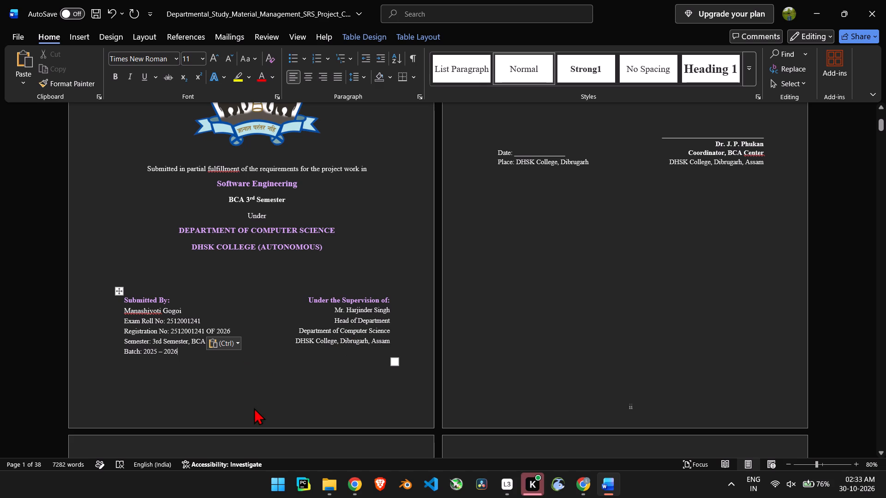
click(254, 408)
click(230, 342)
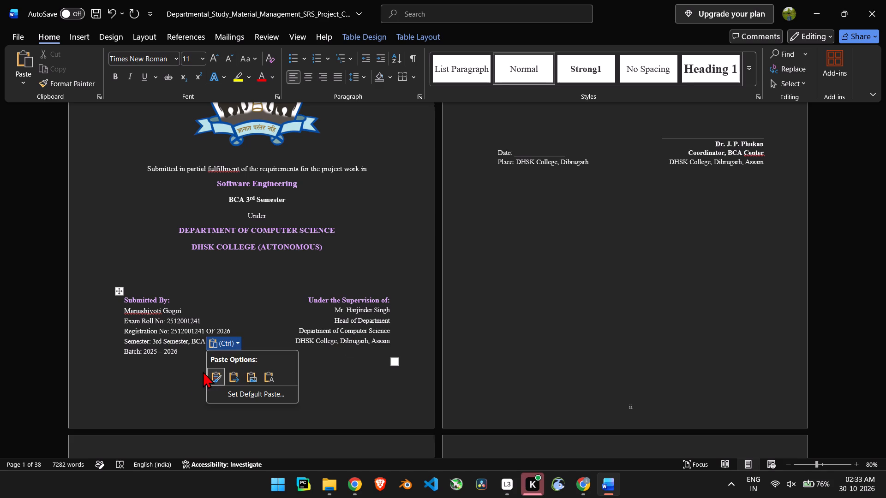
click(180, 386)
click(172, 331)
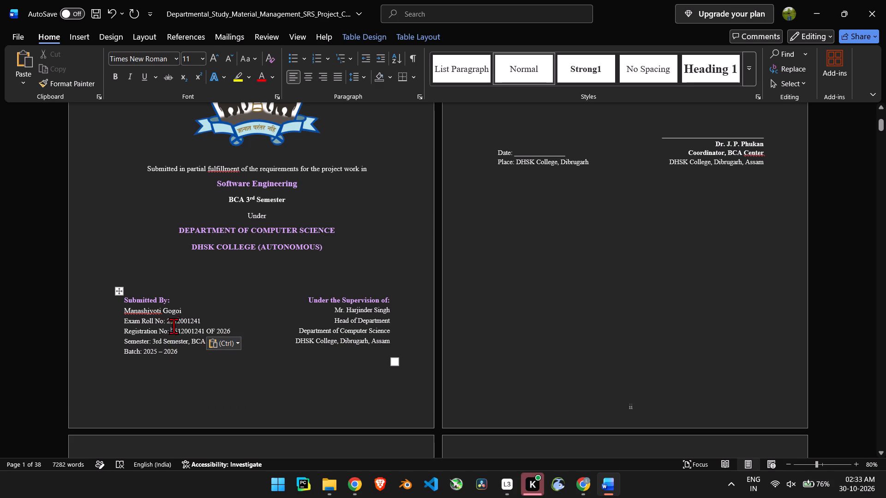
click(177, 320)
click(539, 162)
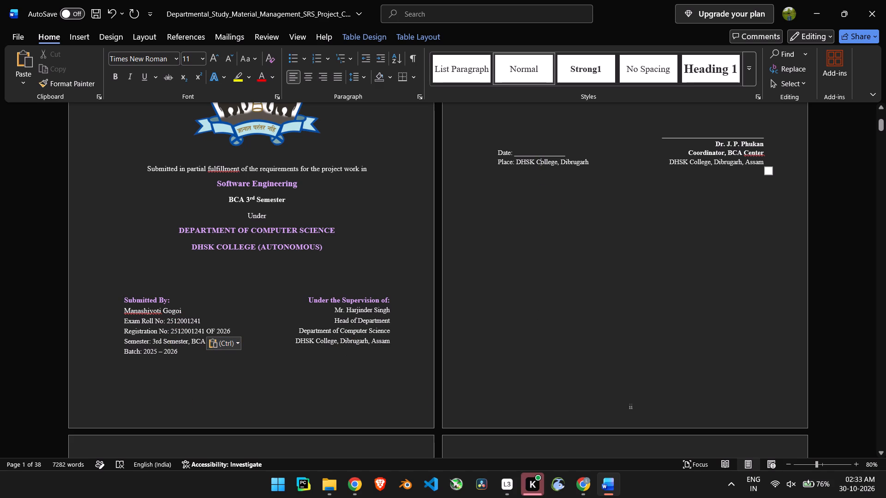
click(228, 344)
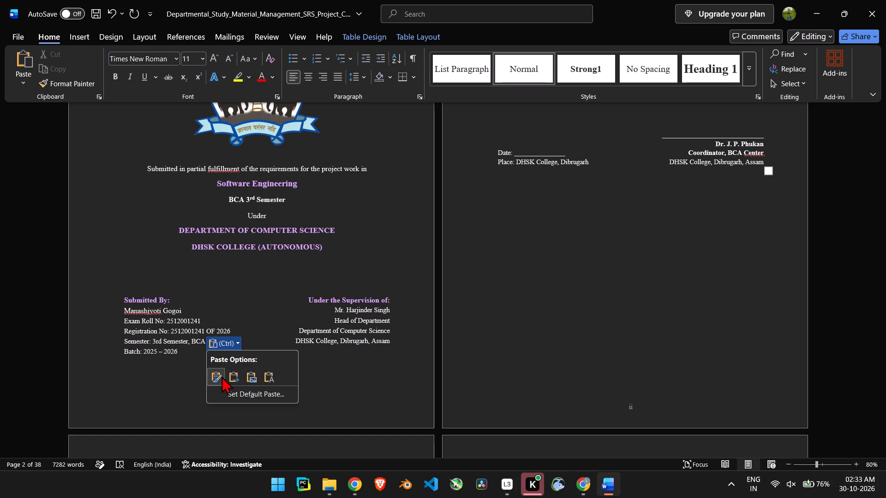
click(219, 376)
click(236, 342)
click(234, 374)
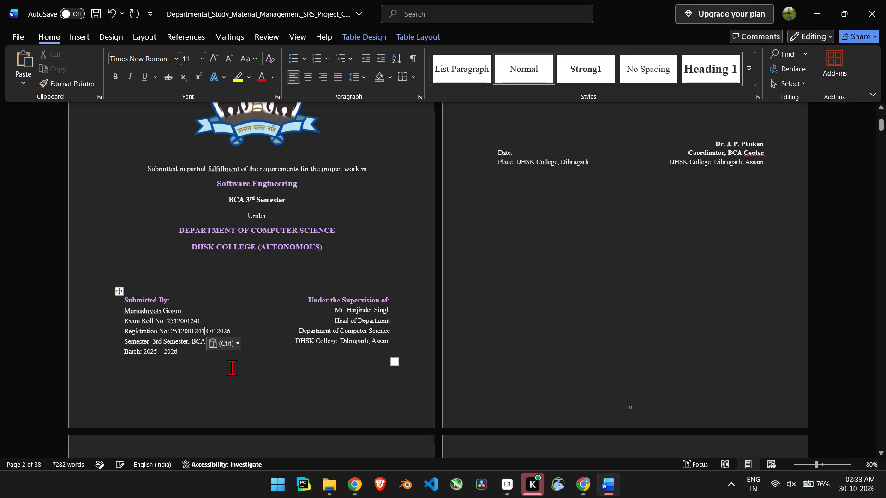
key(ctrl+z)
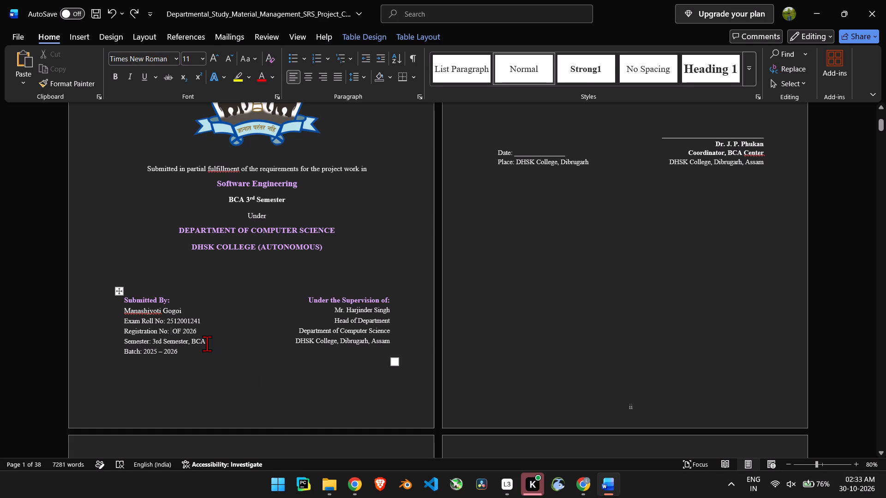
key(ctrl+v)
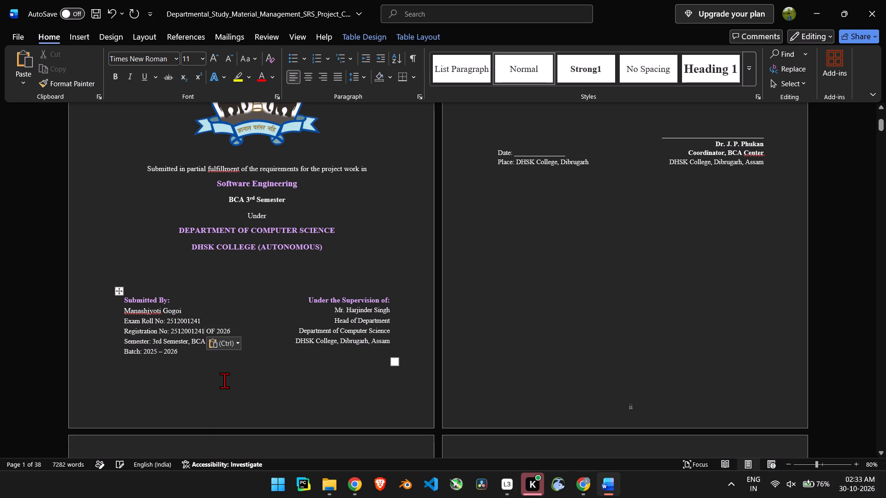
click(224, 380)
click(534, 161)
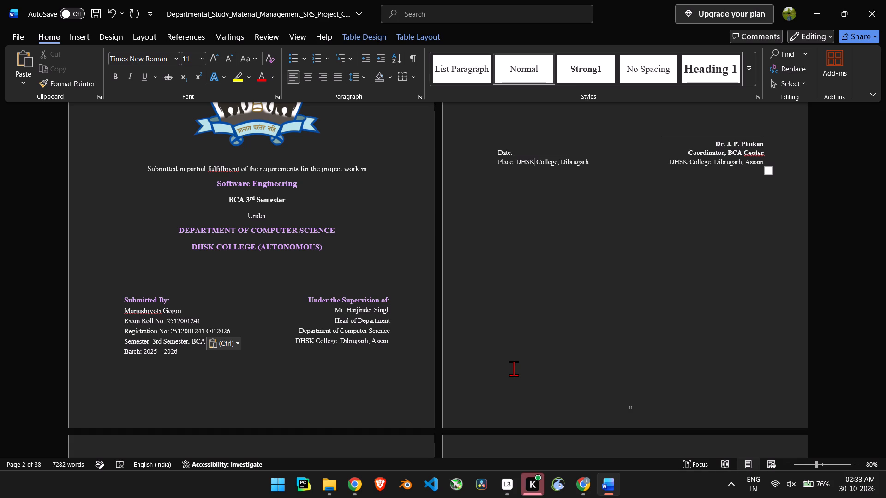
Change "OF" to lowercase "of" before 2026 in the cover page's Registration No line.
click(214, 331)
key(BackSpace)
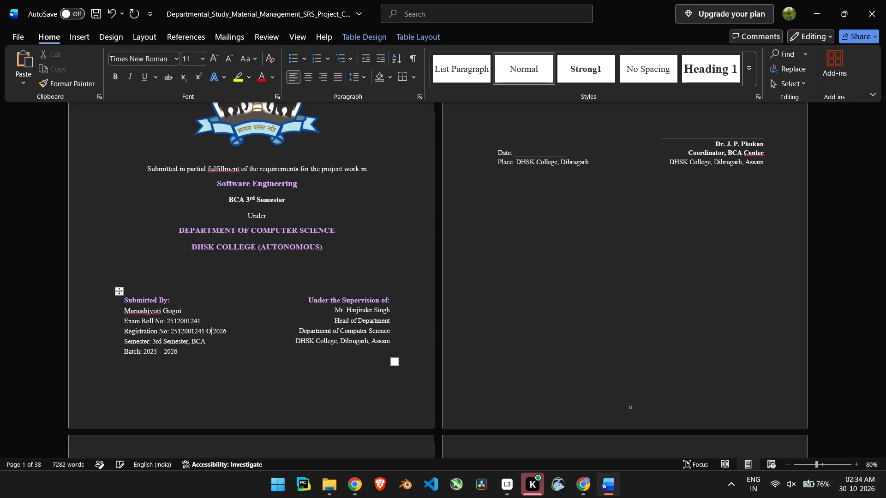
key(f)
key(BackSpace)
key(BackSpace)
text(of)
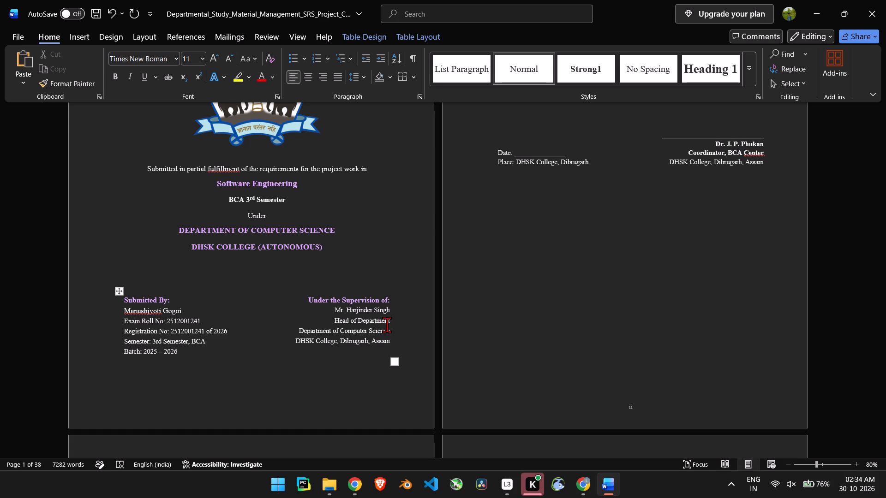
Replace the [STUDENT NAME] placeholder in the Certificate of the Coordinator with the student's name.
scroll(419, 320, up, 5)
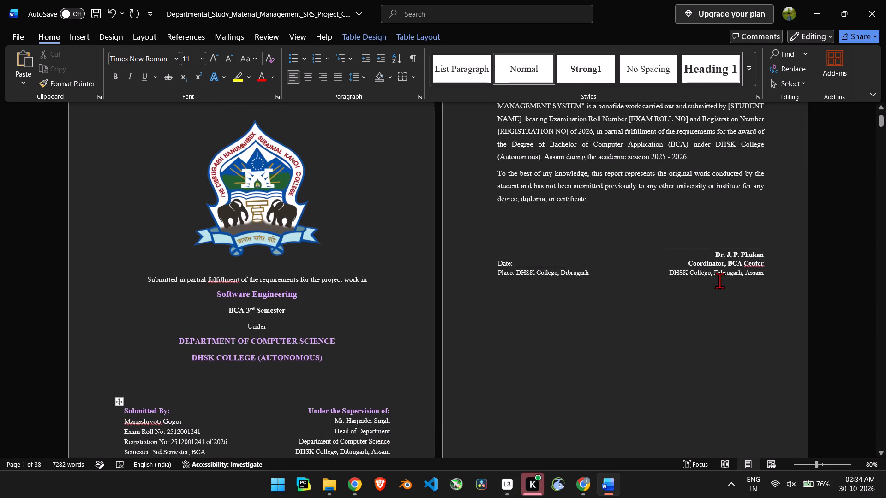
scroll(648, 319, up, 6)
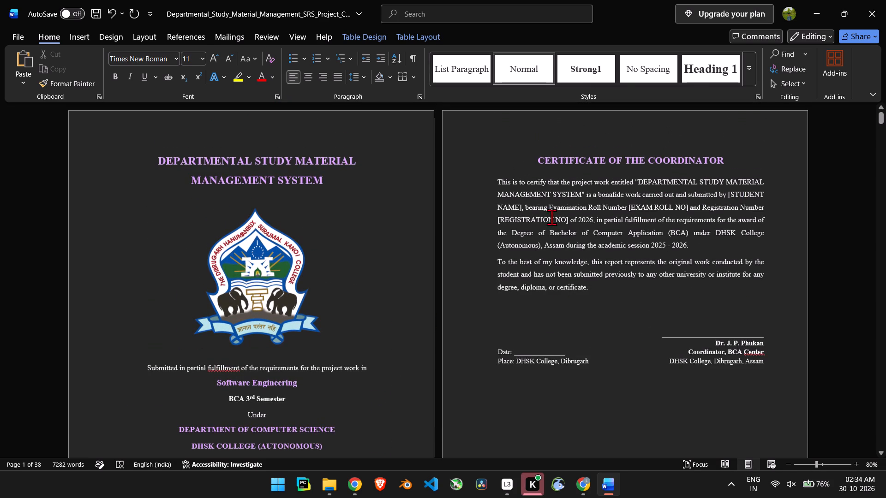
click(522, 210)
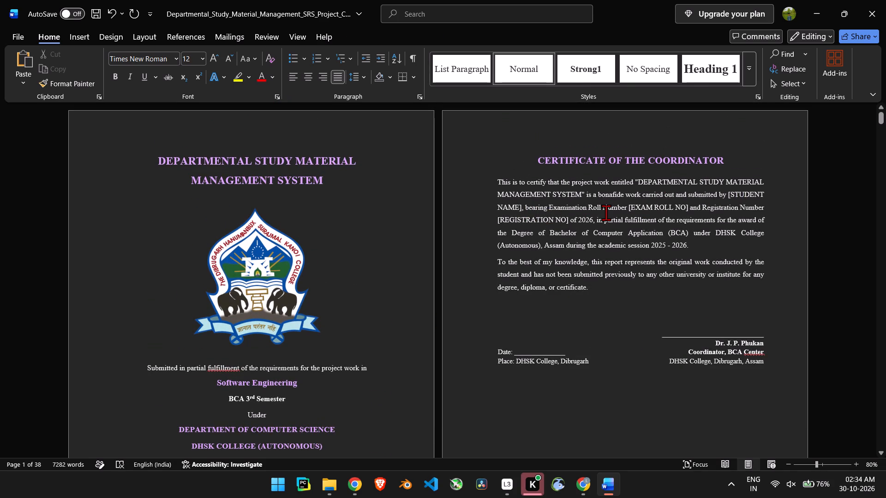
key(Left)
key(BackSpace)
key(BackSpace)
key(BackSpace)
key(BackSpace)
key(BackSpace)
key(BackSpace)
key(BackSpace)
key(BackSpace)
key(BackSpace)
key(BackSpace)
key(BackSpace)
key(BackSpace)
key(BackSpace)
key(BackSpace)
key(BackSpace)
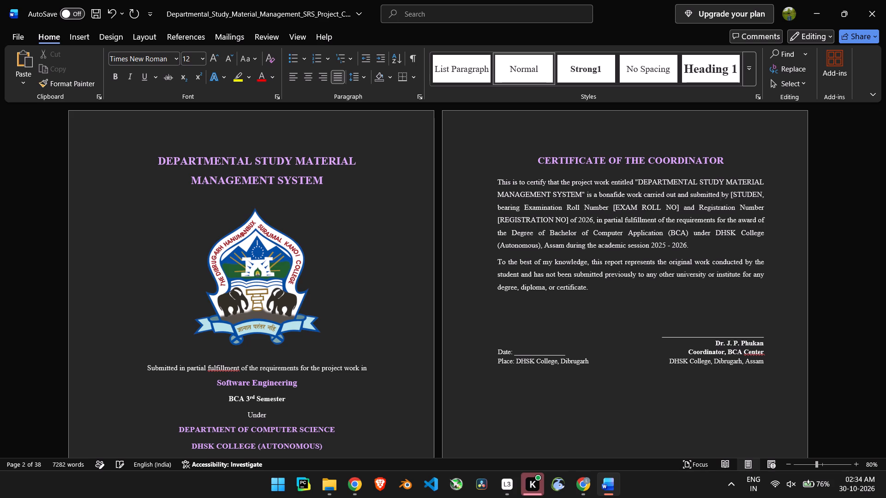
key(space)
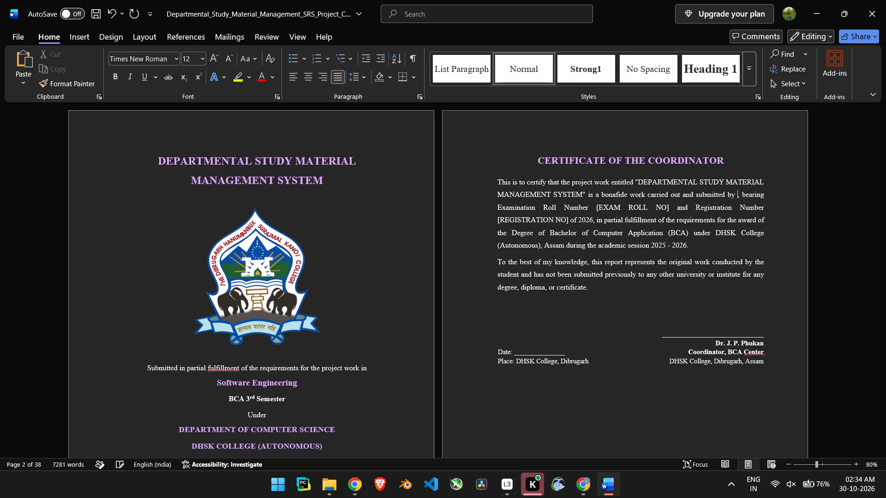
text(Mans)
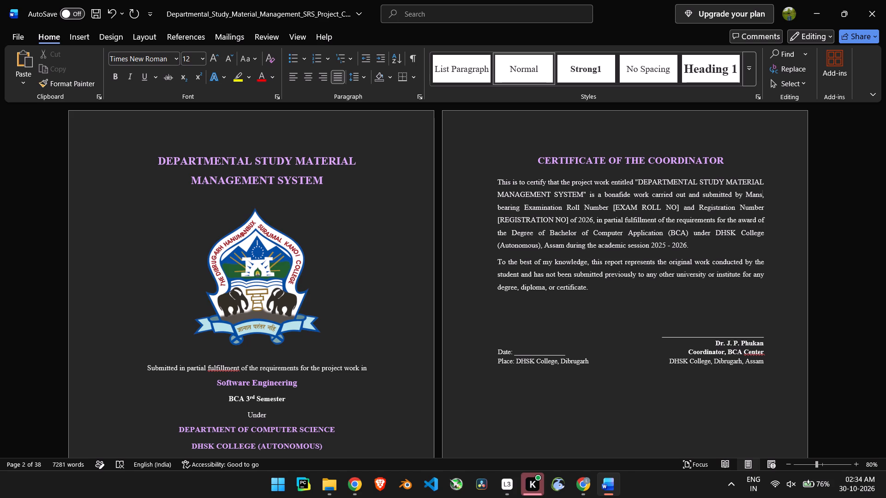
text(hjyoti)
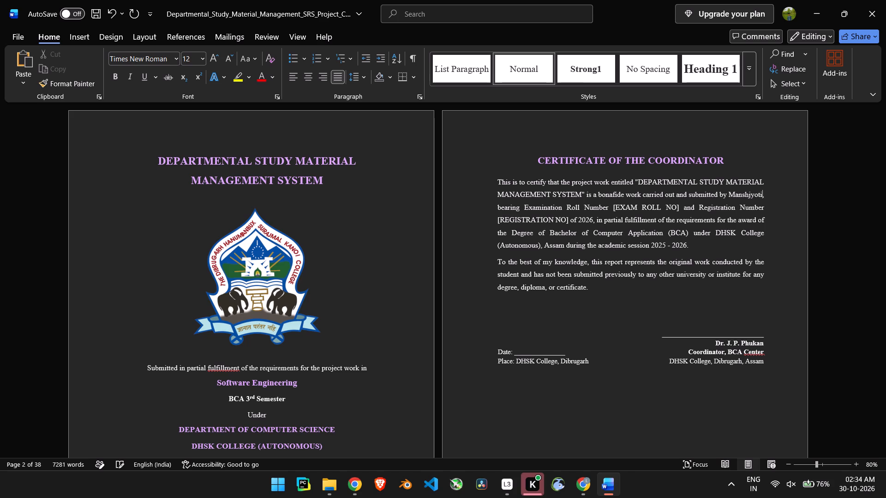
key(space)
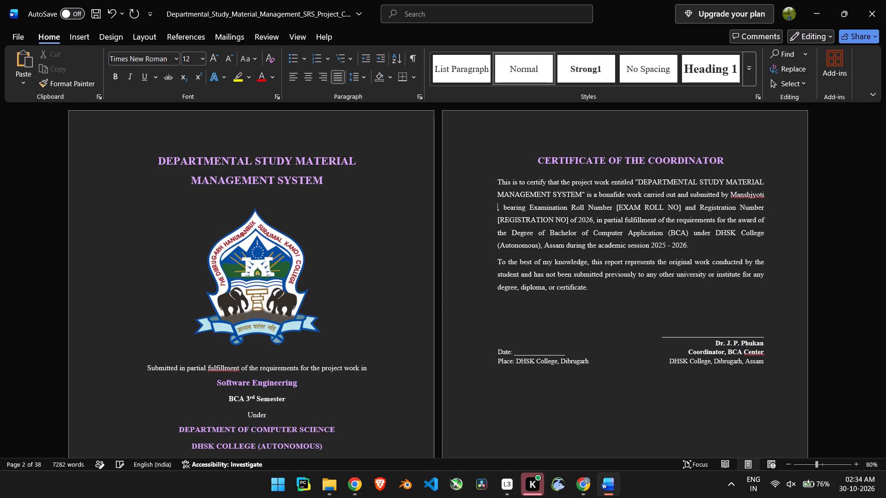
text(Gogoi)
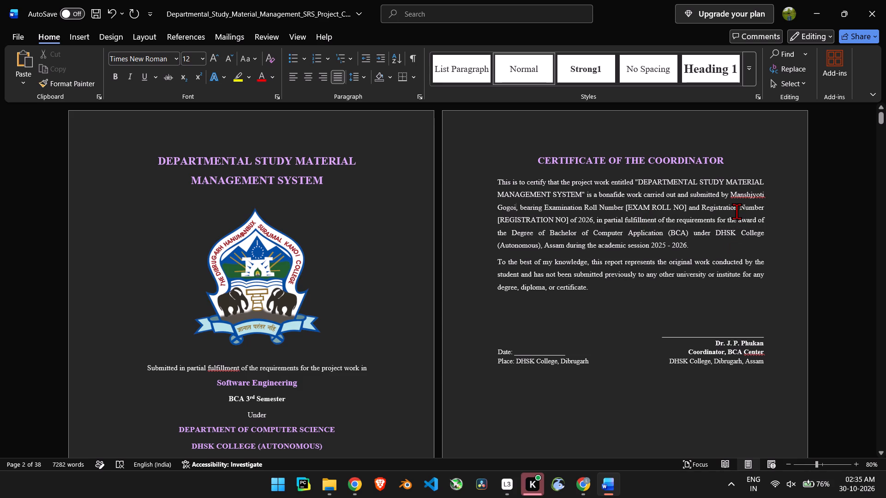
Add the student's flagged first name in the Certificate of the Coordinator to the spelling dictionary.
scroll(263, 358, down, 4)
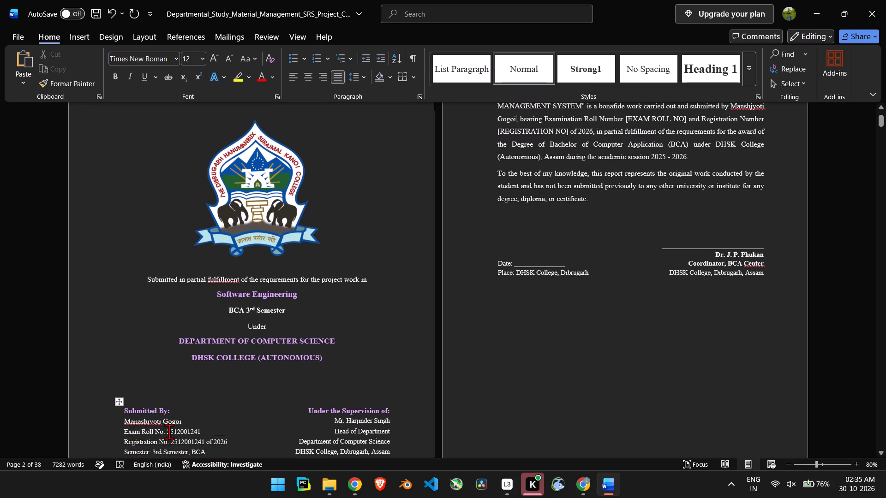
scroll(551, 367, up, 3)
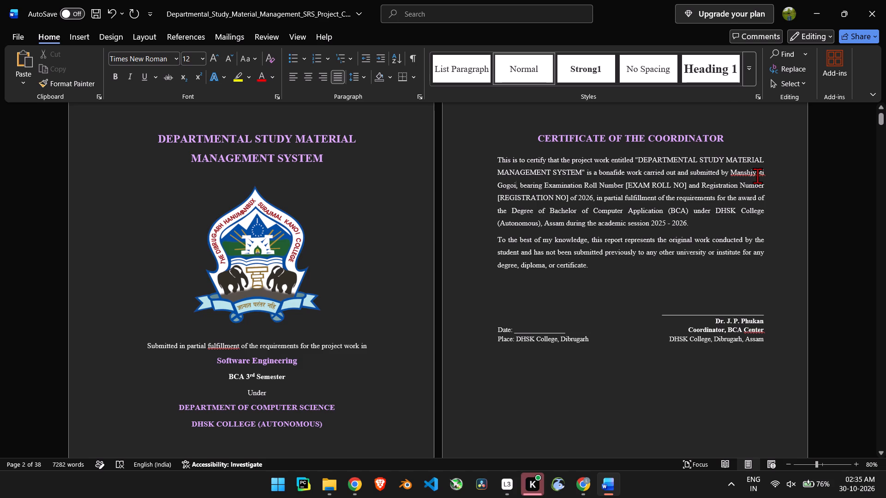
right_click(757, 176)
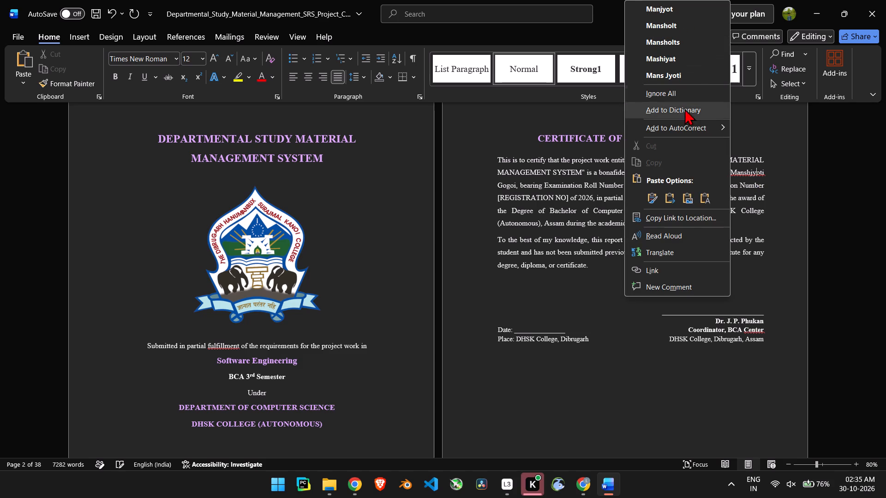
click(685, 109)
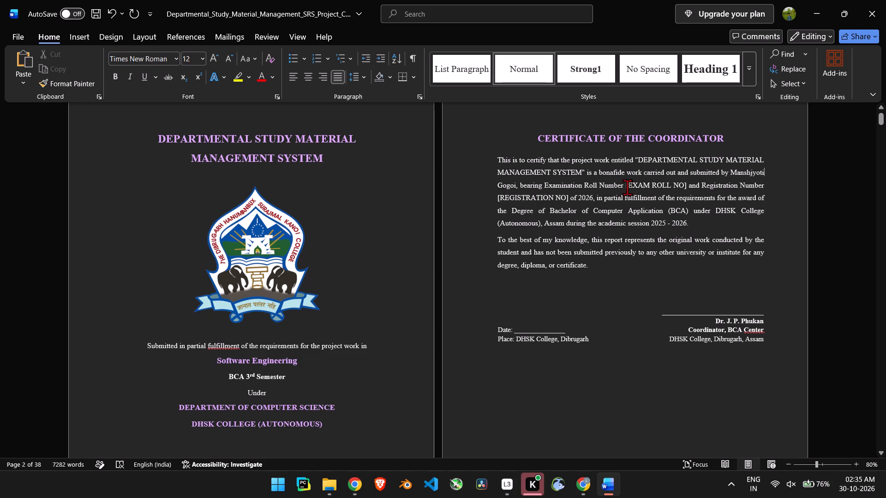
Replace the [EXAM ROLL NO] placeholder in the Certificate of the Coordinator with the copied exam roll number.
drag(626, 187, 685, 188)
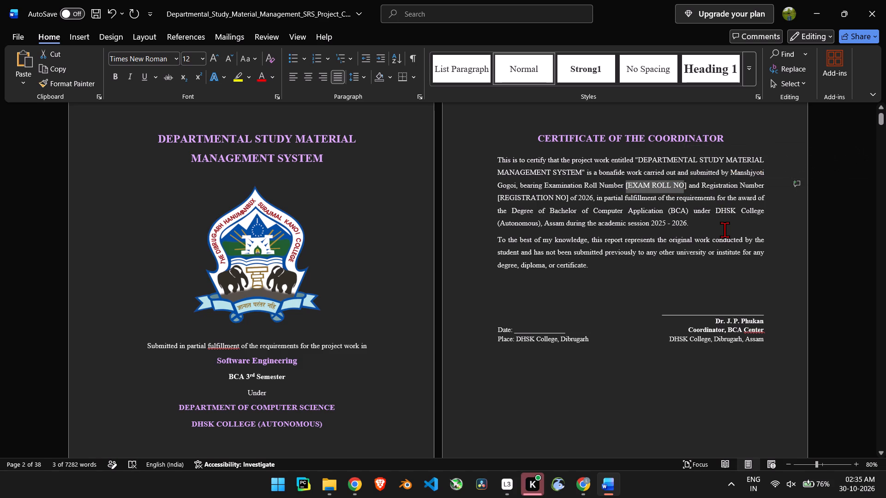
key(shift+Right)
key(BackSpace)
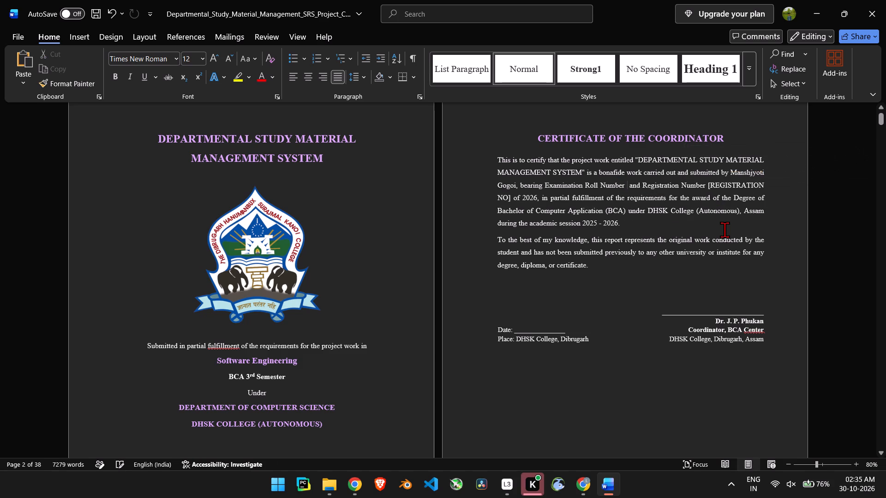
key(ctrl+v)
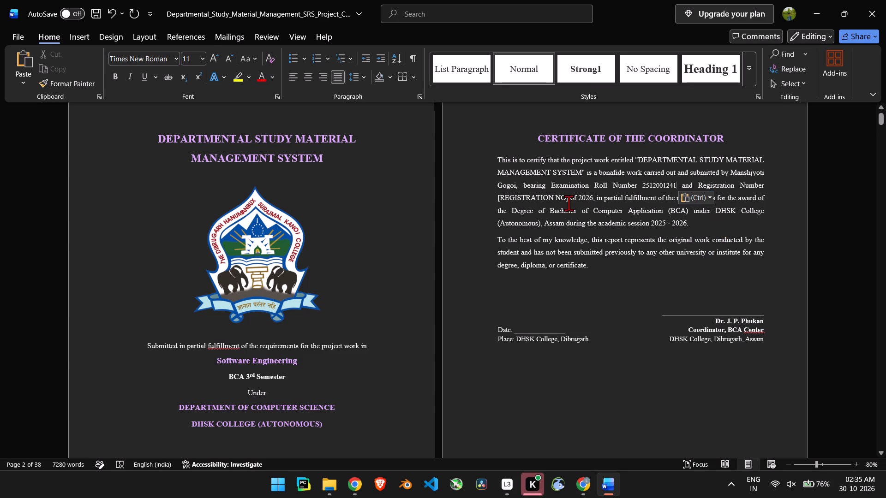
Replace the [REGISTRATION NO] placeholder before "of 2026" in the Certificate of the Coordinator with the copied number.
drag(568, 200, 509, 199)
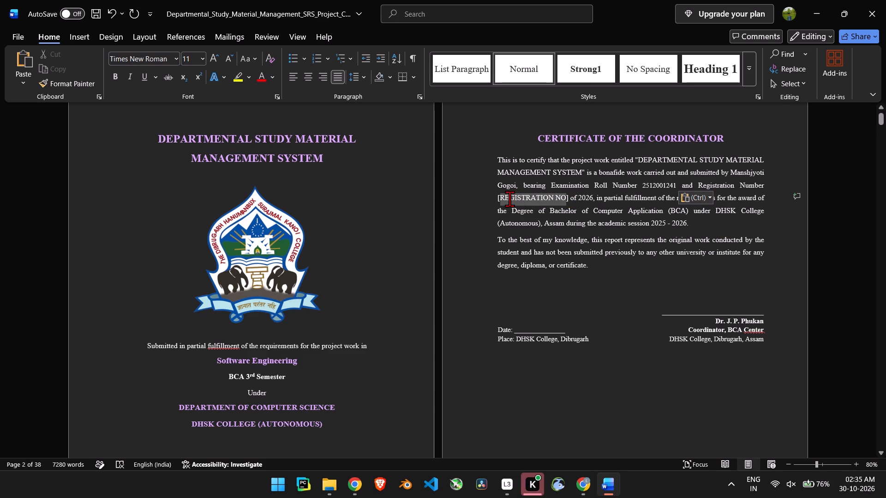
drag(509, 199, 496, 205)
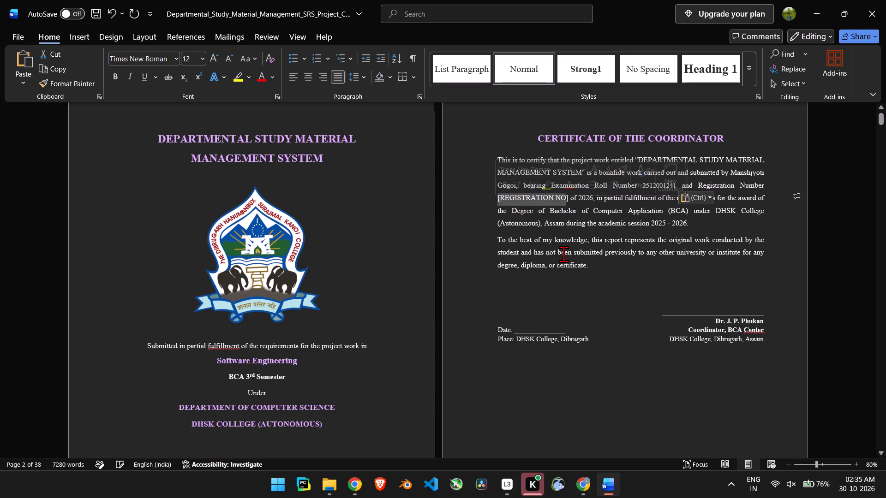
key(BackSpace)
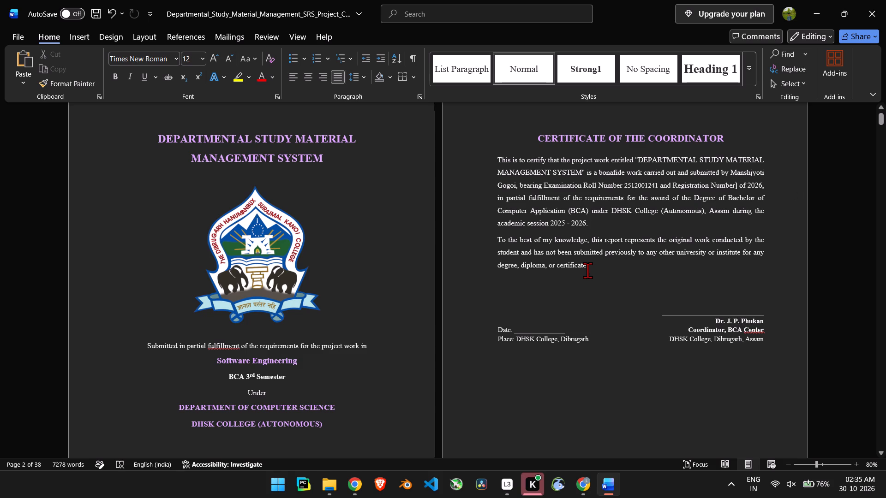
key(Right)
key(BackSpace)
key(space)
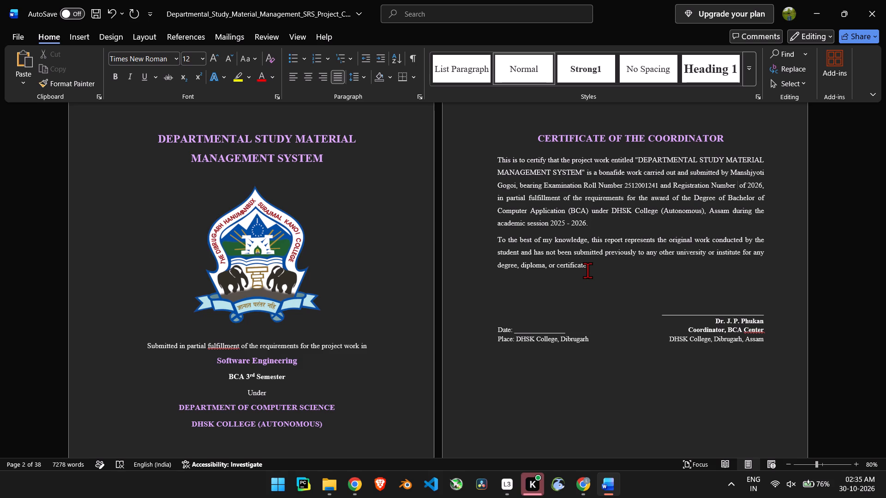
key(ctrl+v)
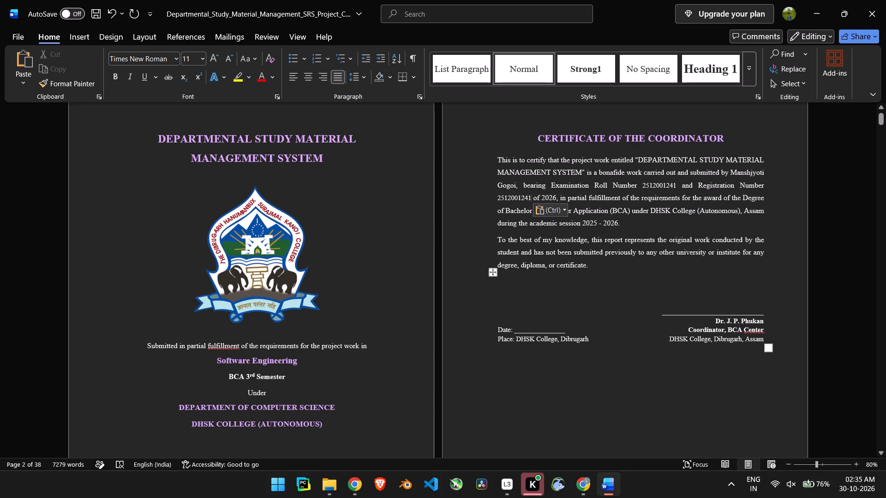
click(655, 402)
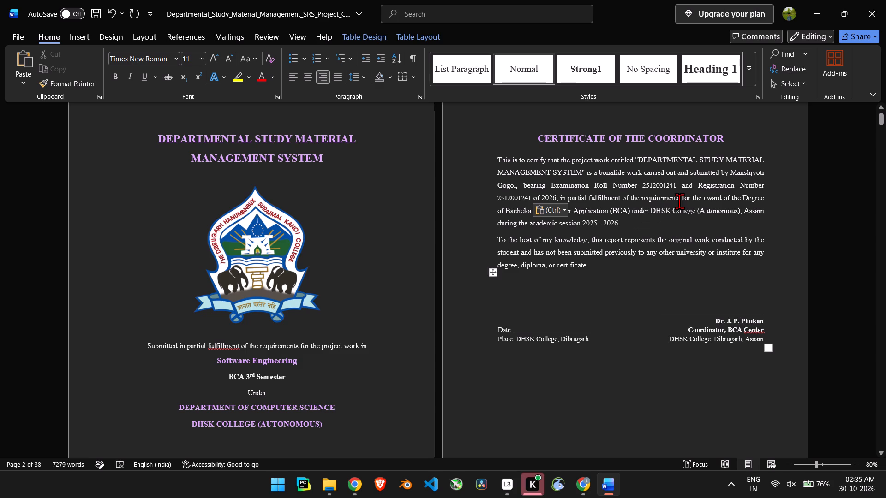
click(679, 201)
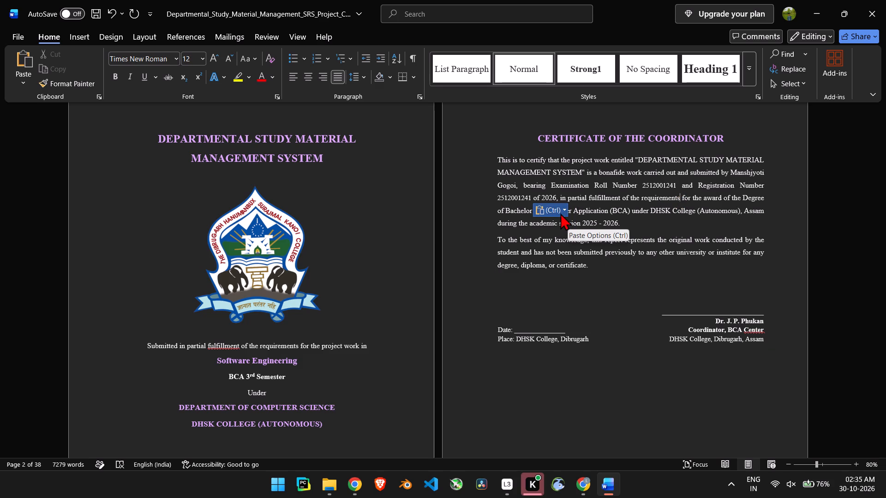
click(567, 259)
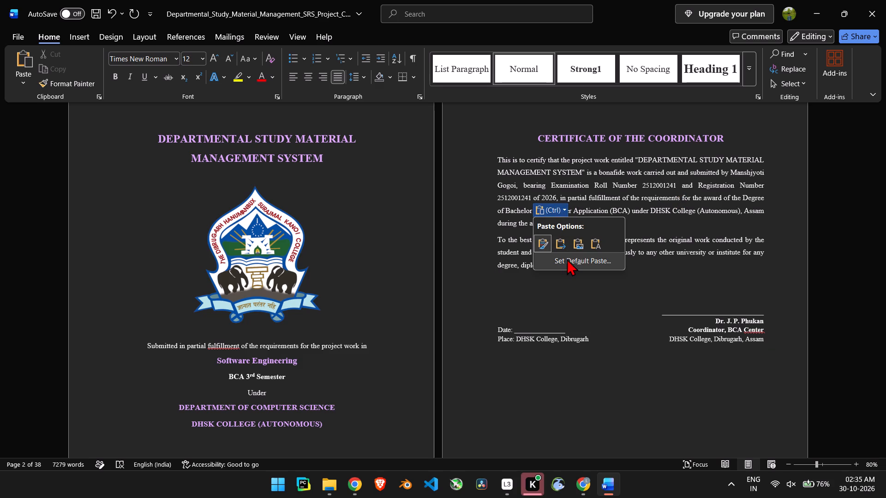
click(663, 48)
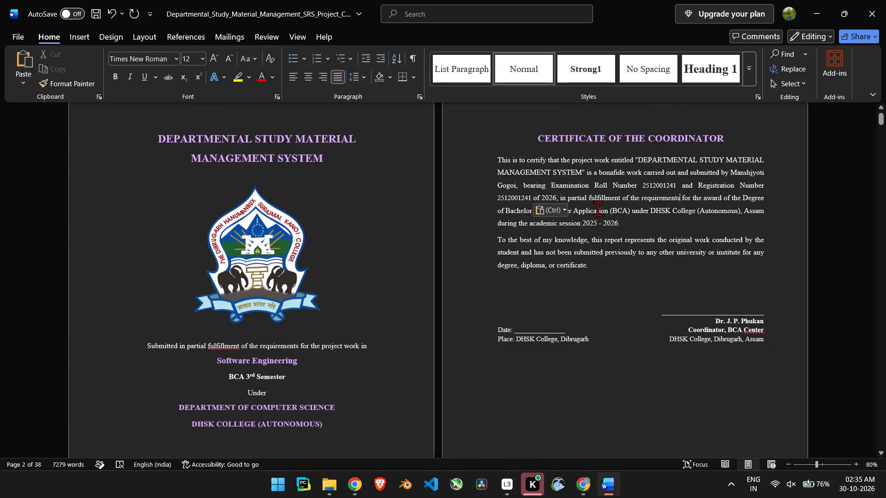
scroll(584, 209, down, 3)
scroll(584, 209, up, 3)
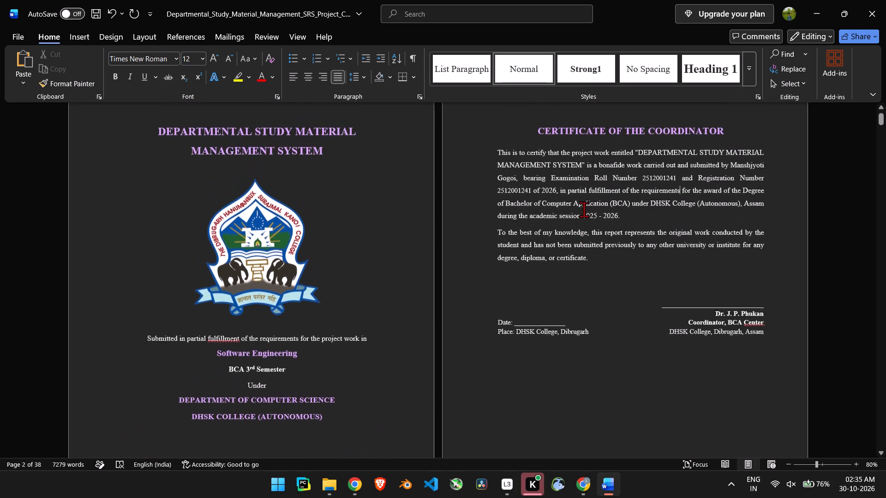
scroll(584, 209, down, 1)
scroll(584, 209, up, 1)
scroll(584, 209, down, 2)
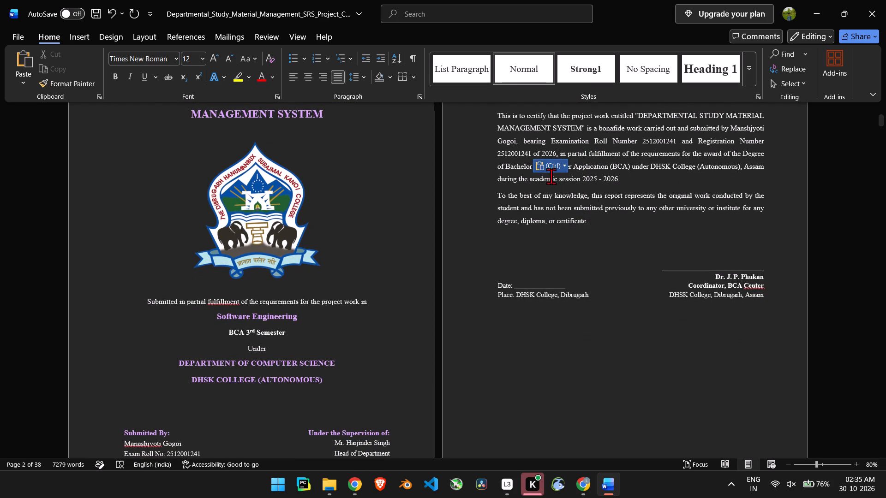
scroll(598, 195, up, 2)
Replace the [STUDENT NAME] placeholder after "submitted by" in the Certificate of the Supervisor with the student's name.
scroll(598, 195, down, 1)
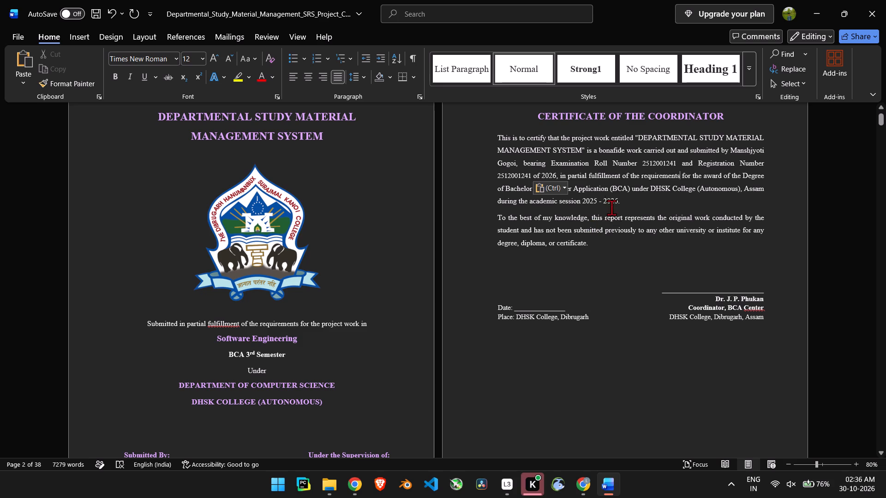
scroll(562, 206, up, 2)
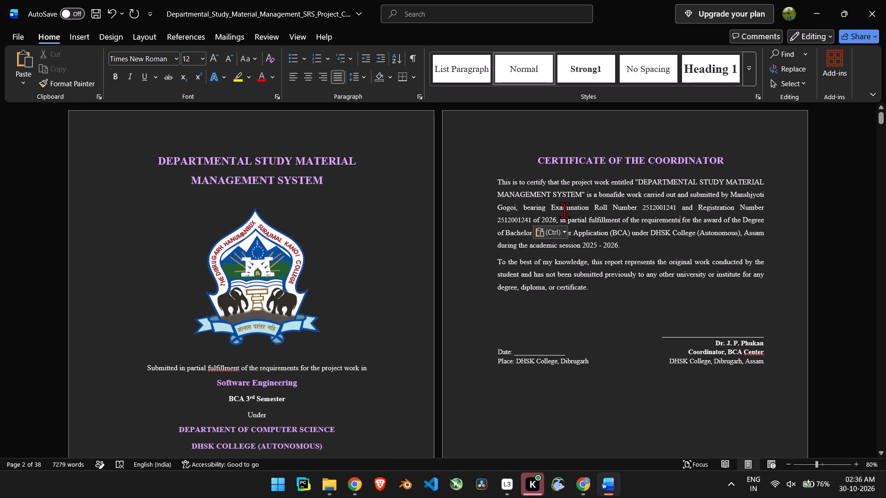
scroll(566, 213, down, 1)
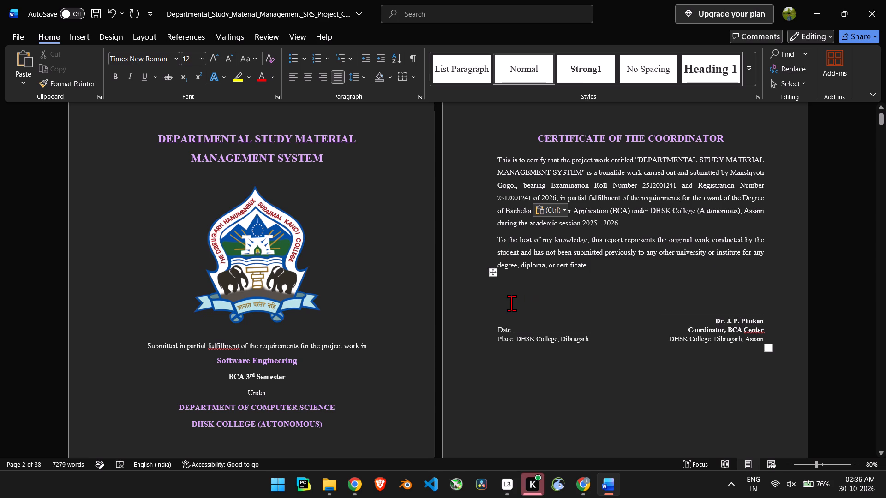
scroll(511, 303, down, 11)
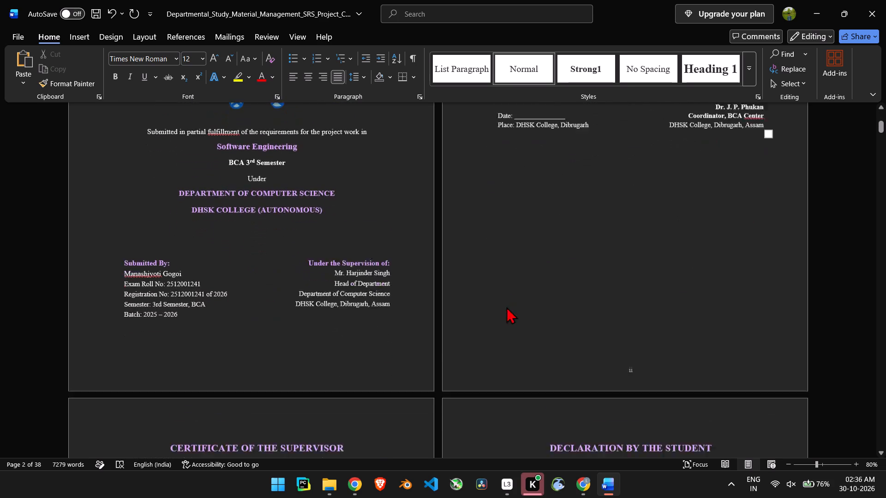
scroll(506, 307, down, 7)
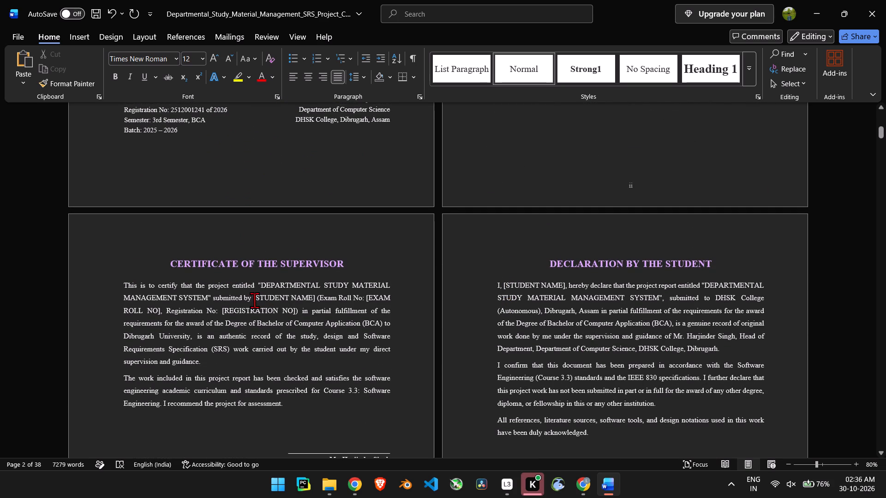
drag(253, 298, 314, 299)
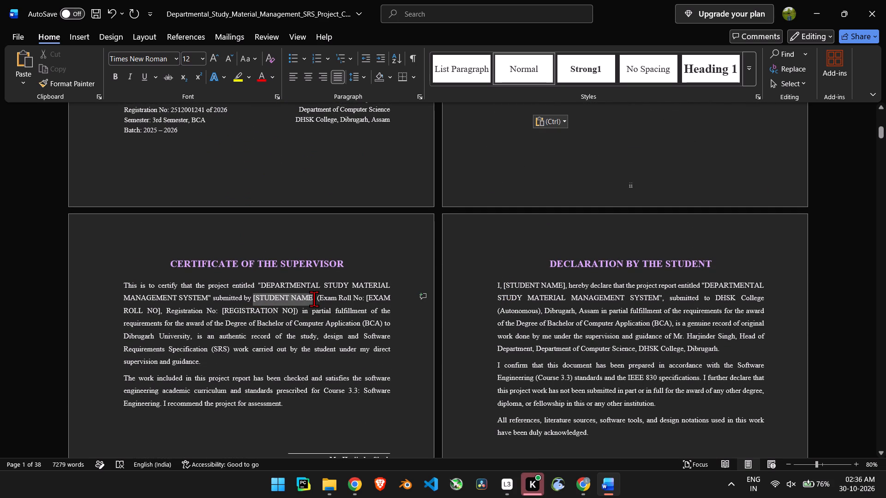
drag(314, 299, 316, 299)
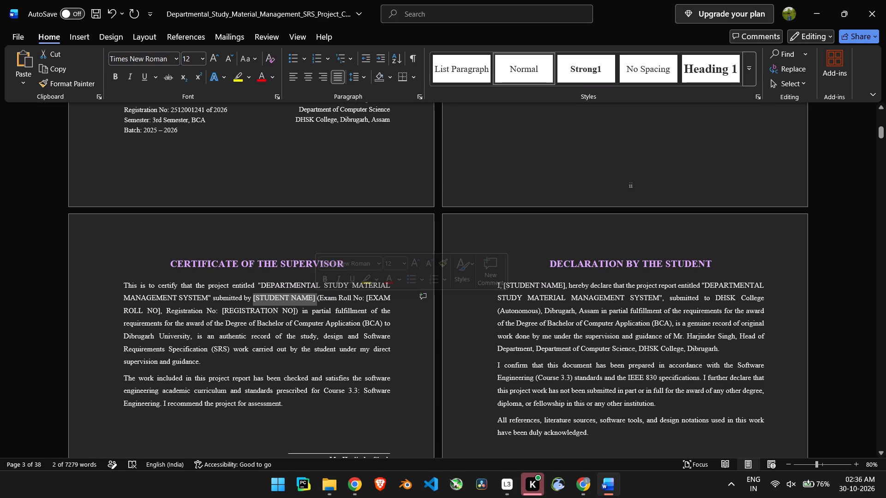
key(BackSpace)
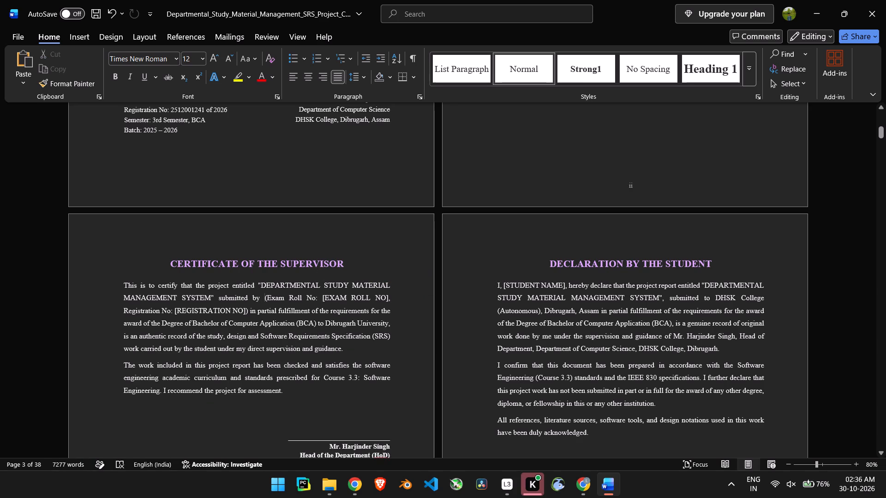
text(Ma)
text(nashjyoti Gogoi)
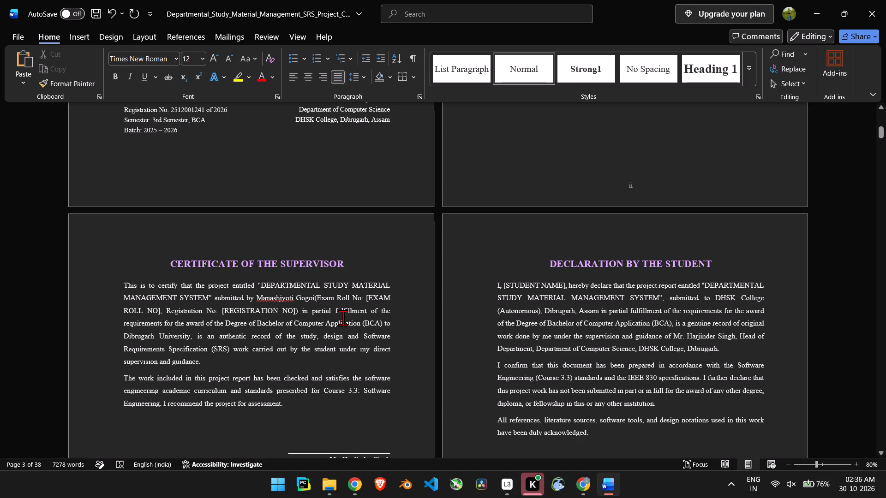
Compare the spelling of the student's name across the supervisor certificate, the cover page and the coordinator certificate.
click(297, 319)
click(282, 300)
scroll(276, 303, up, 8)
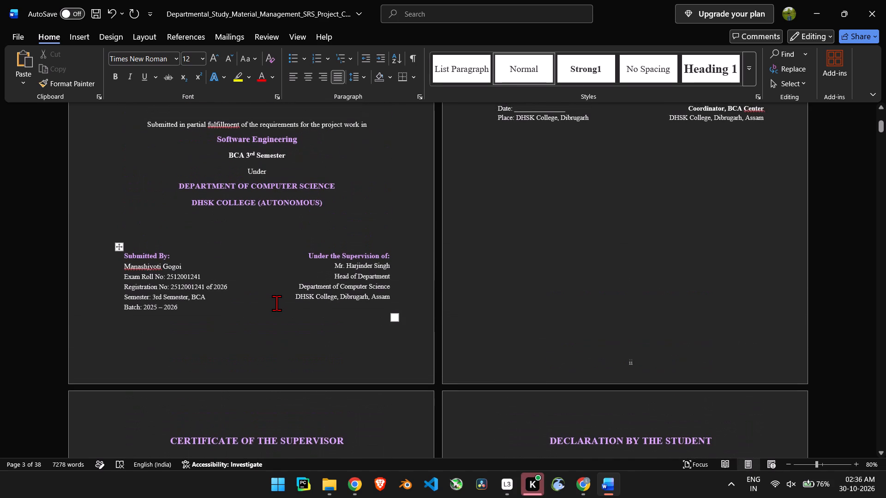
scroll(276, 303, up, 9)
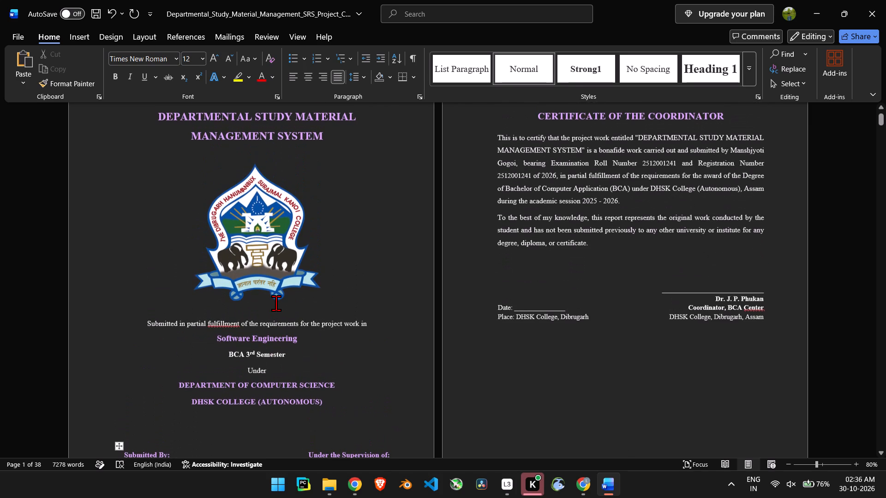
scroll(276, 303, down, 5)
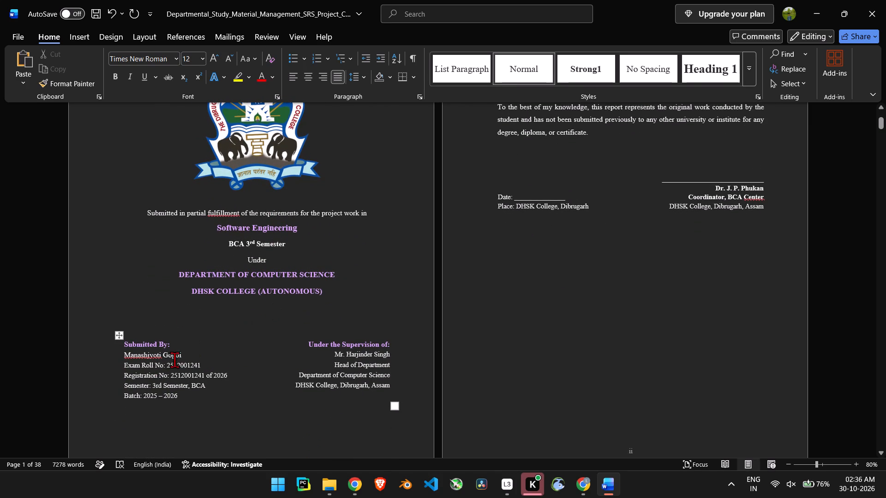
scroll(365, 341, up, 6)
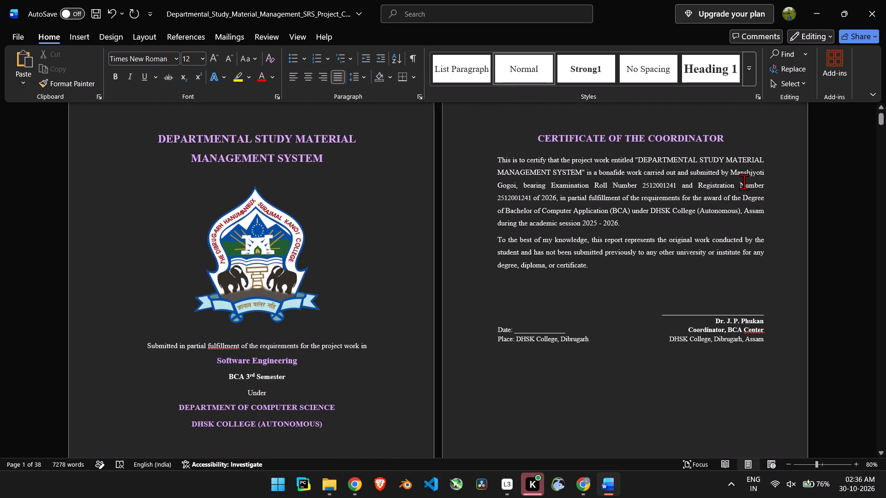
Correct the spelling of the student's first name in the Certificate of the Coordinator by inserting the missing "a".
click(744, 174)
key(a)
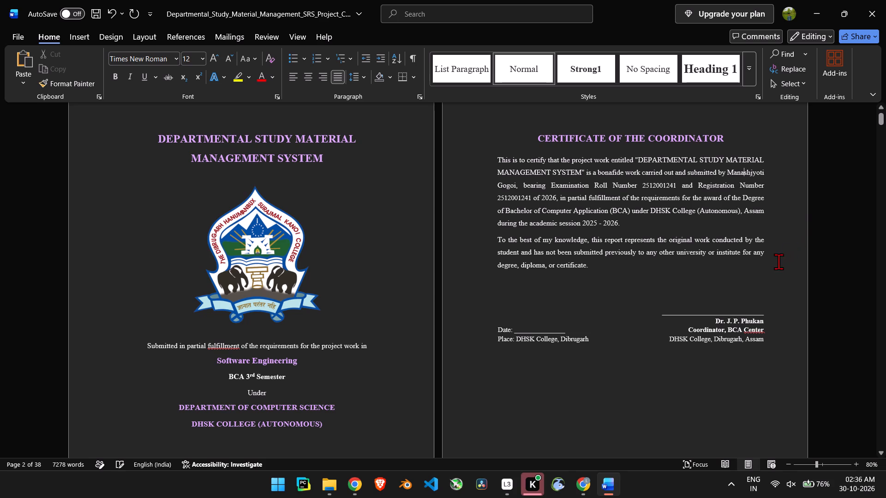
click(578, 228)
Add the student's first name in the Certificate of the Coordinator to the spelling dictionary.
right_click(747, 172)
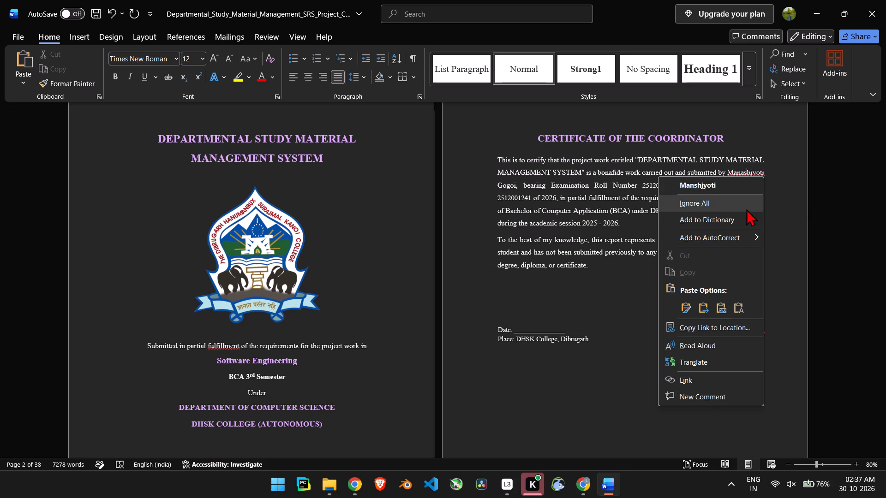
click(712, 219)
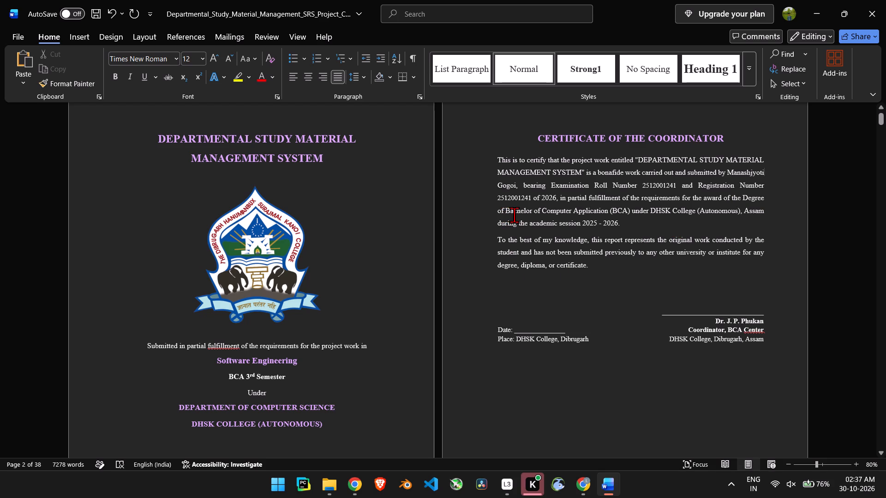
Insert a space between the student's name and "(Exam Roll No:" in the Certificate of the Supervisor.
scroll(514, 215, down, 2)
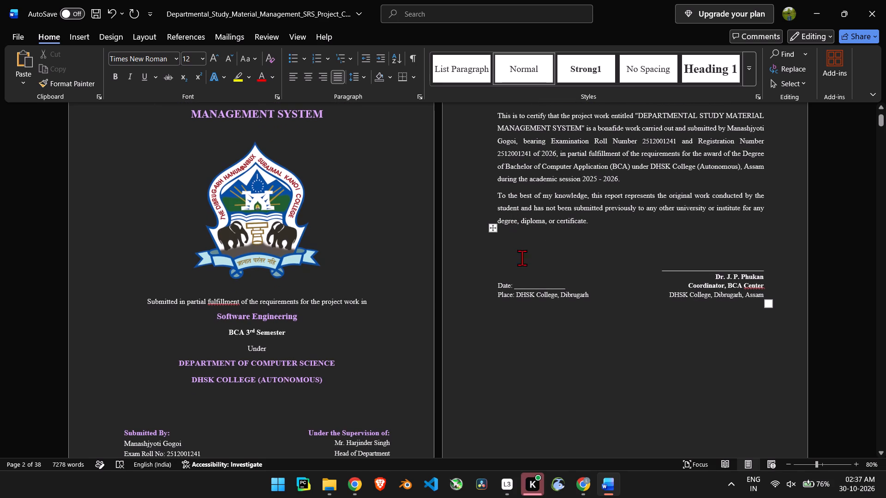
scroll(421, 306, down, 15)
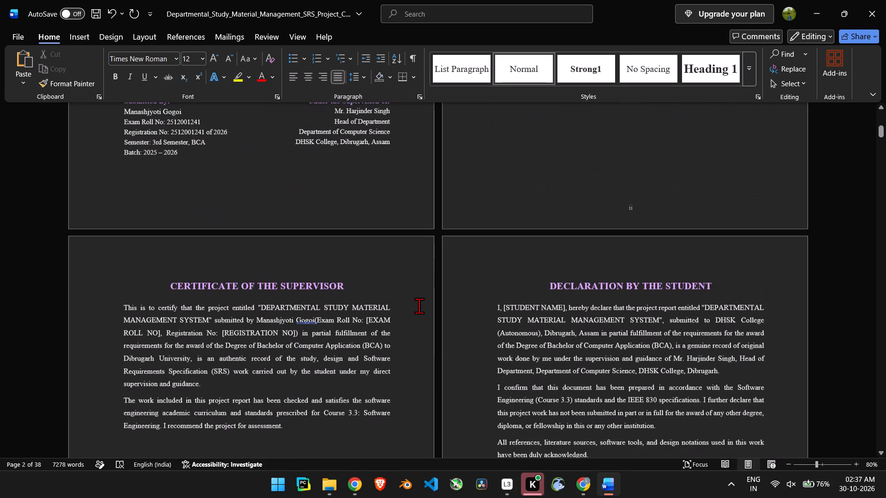
click(316, 320)
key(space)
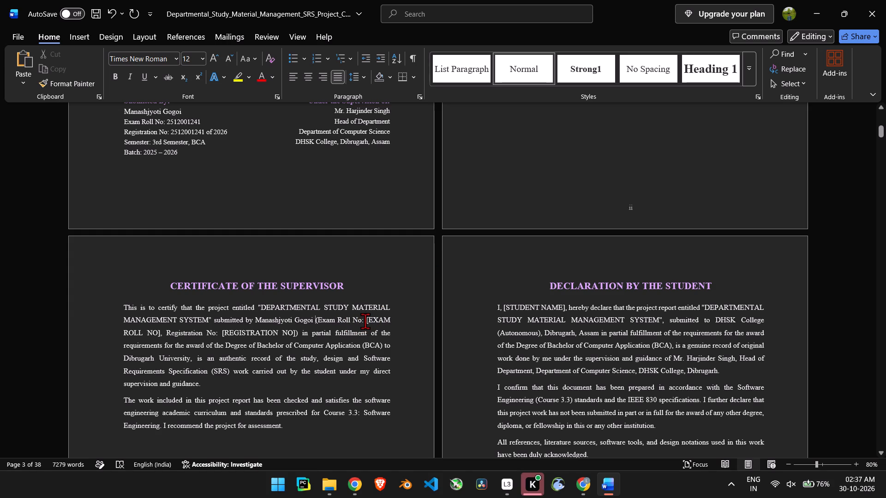
Replace the [EXAM ROLL NO] placeholder in the Certificate of the Supervisor with the copied number followed by a space.
drag(366, 320, 161, 336)
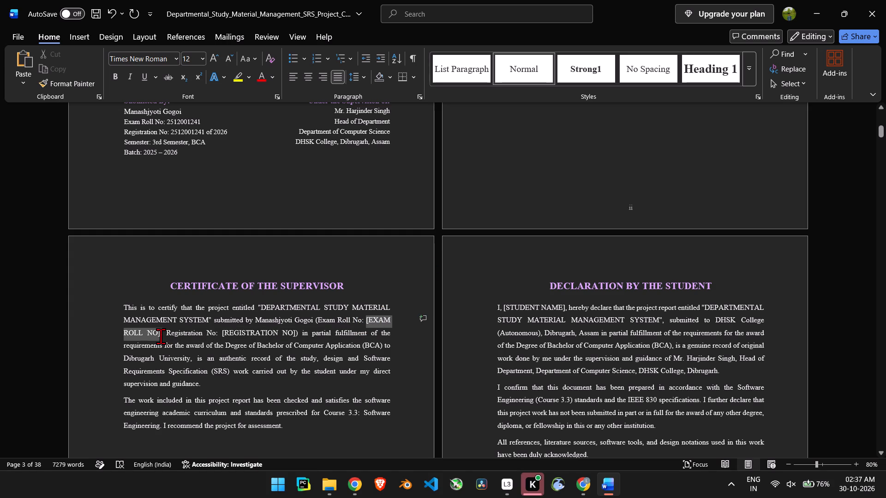
drag(161, 336, 159, 336)
key(BackSpace)
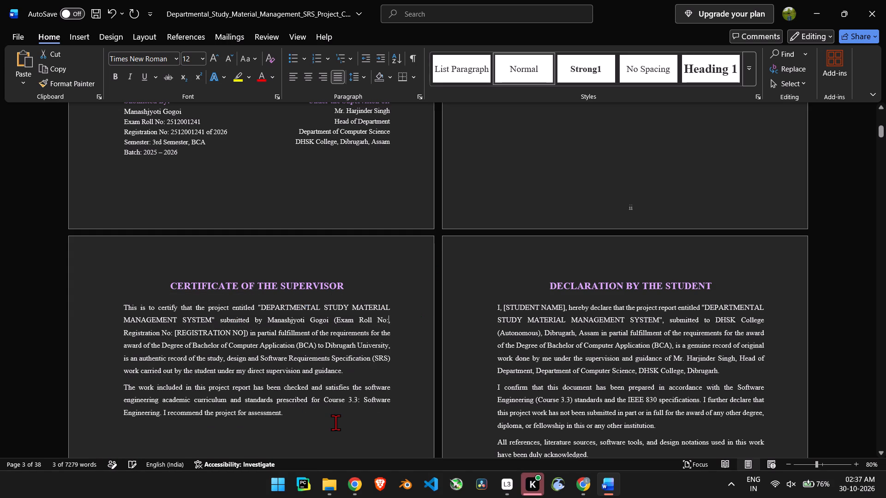
key(ctrl+v)
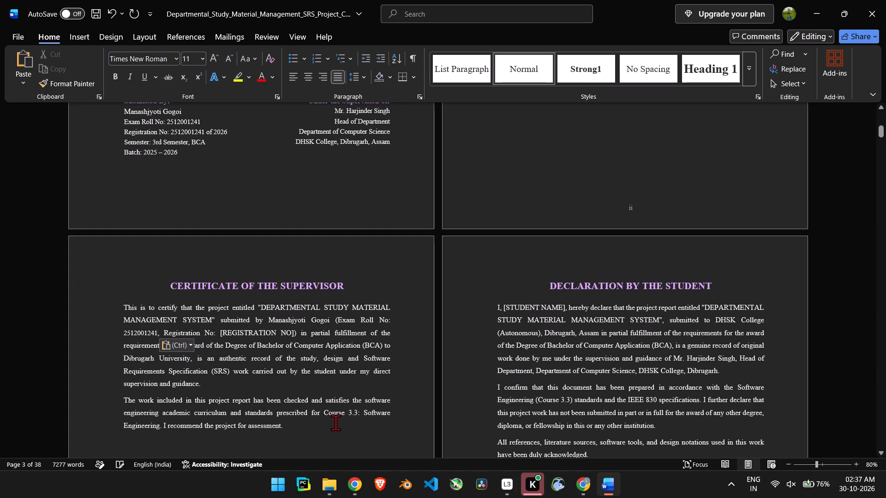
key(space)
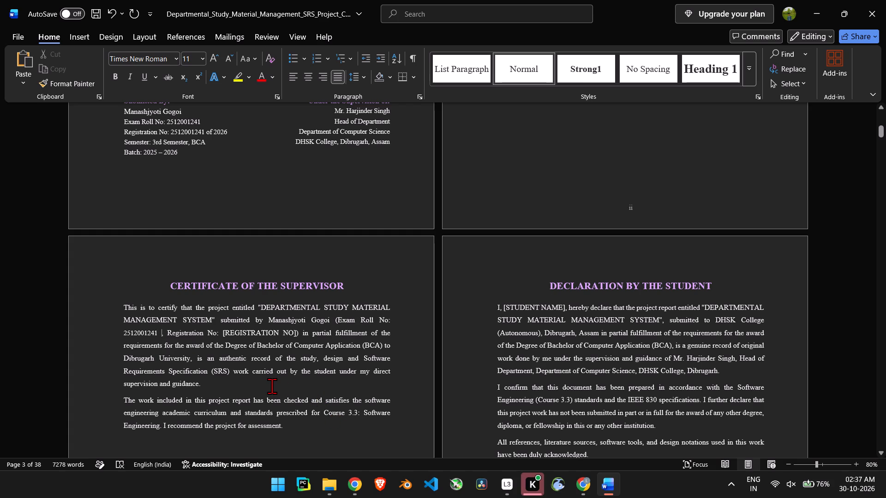
key(BackSpace)
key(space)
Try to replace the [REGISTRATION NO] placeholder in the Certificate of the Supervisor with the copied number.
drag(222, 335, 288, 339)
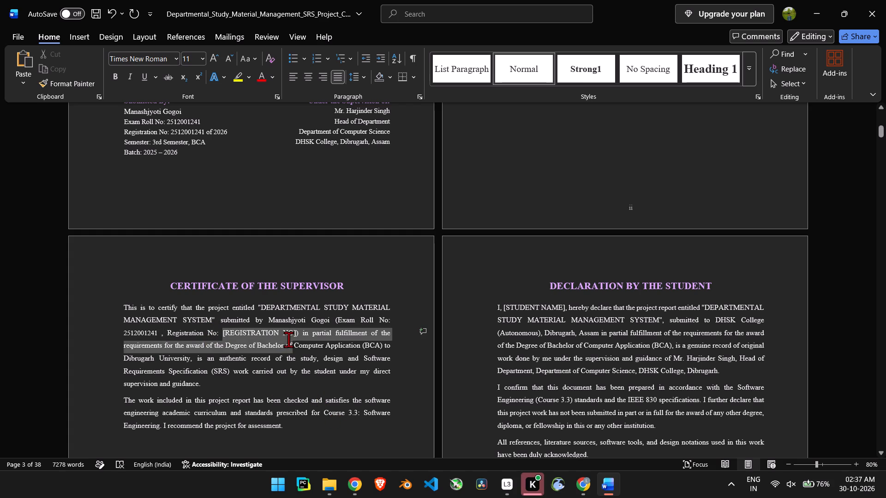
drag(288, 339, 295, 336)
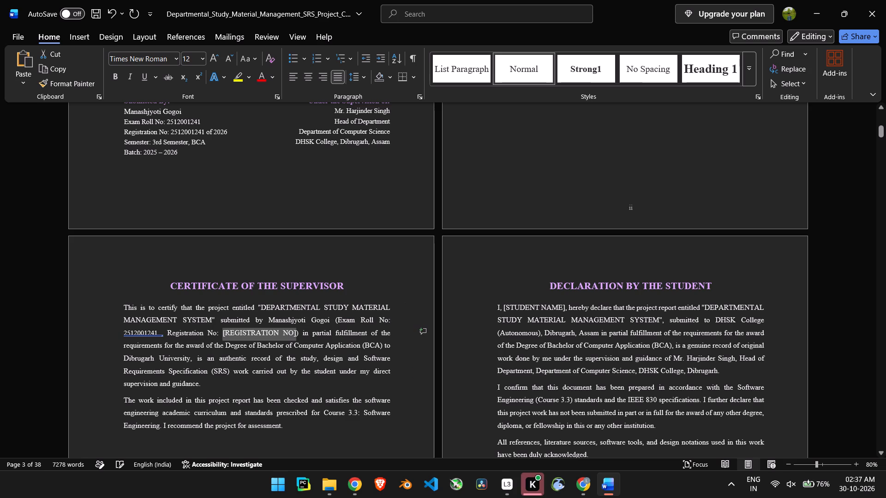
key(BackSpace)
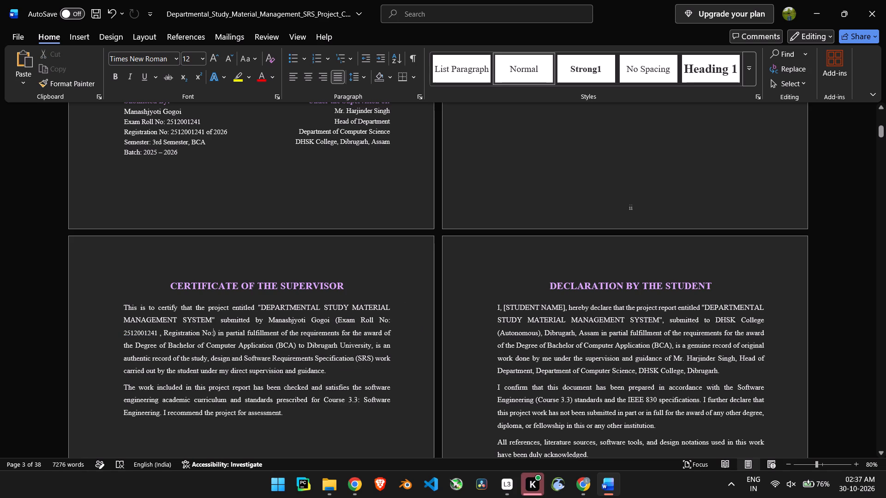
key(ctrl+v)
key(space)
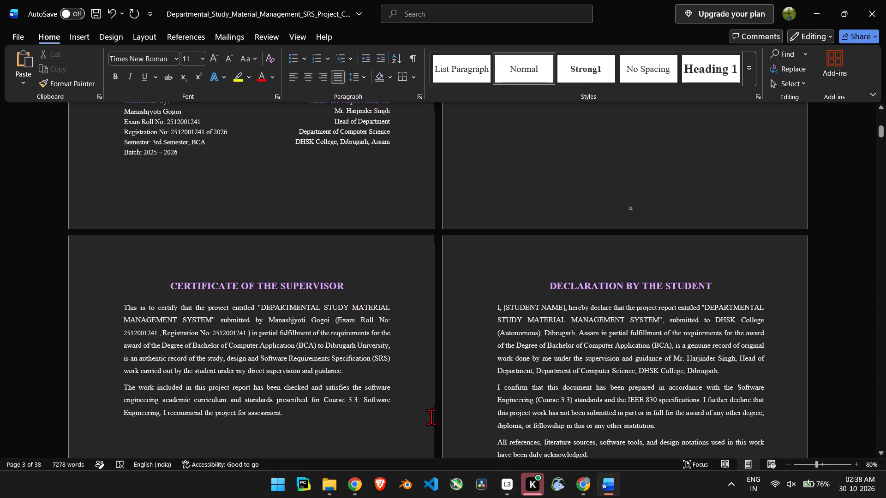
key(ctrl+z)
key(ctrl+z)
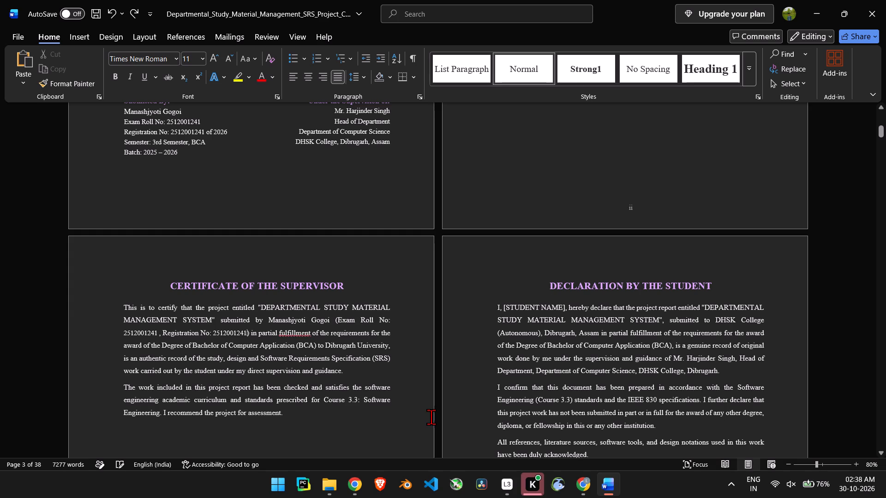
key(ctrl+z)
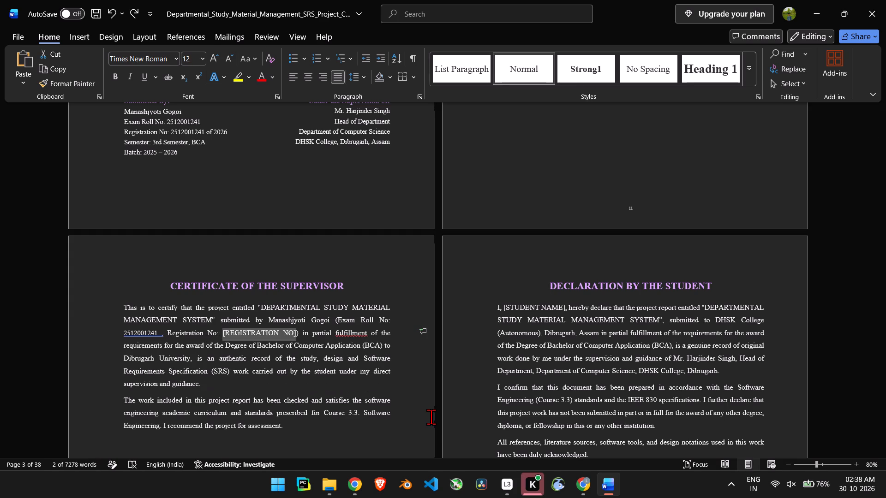
Remove the extra space between the exam roll number and its comma in the Certificate of the Supervisor.
key(ctrl+shift+z)
key(ctrl+z)
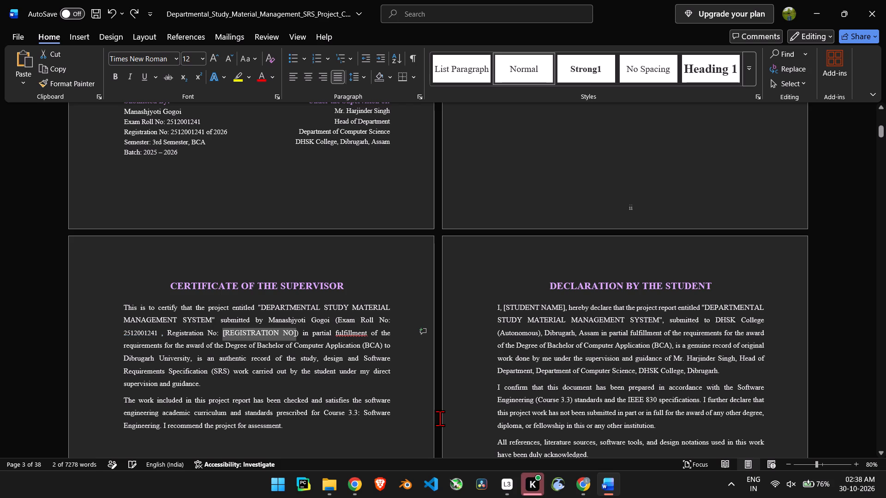
key(ctrl+z)
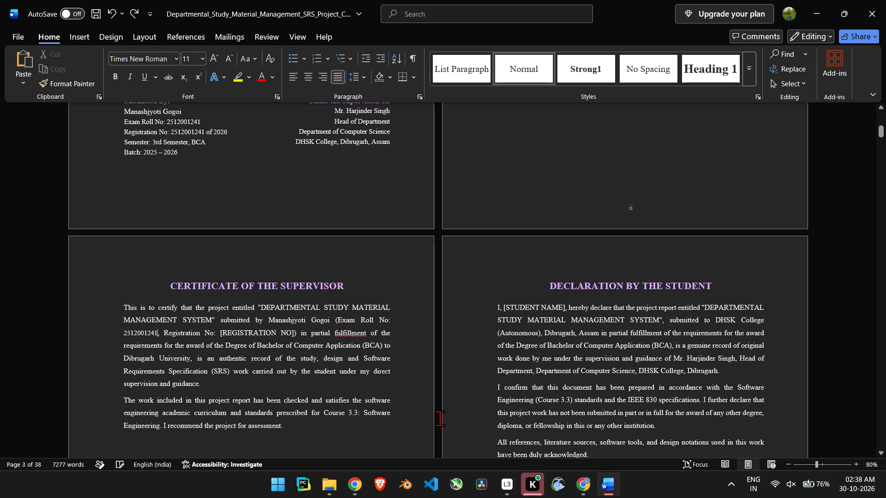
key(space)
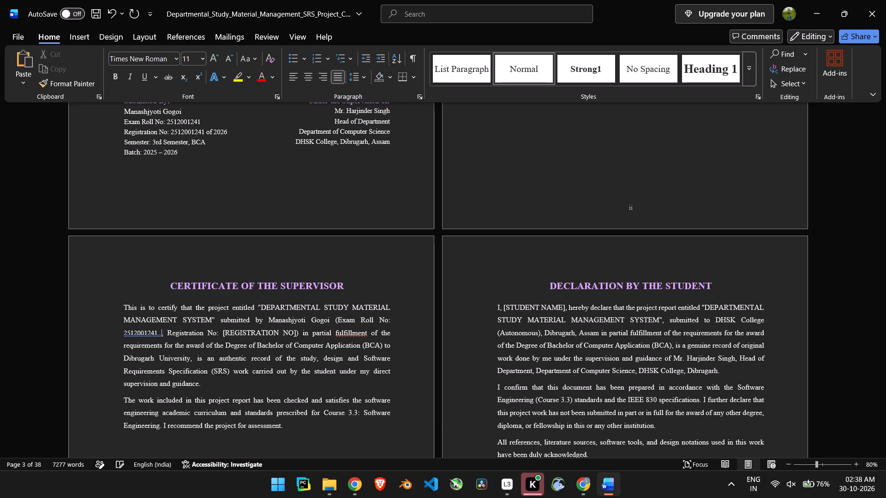
key(BackSpace)
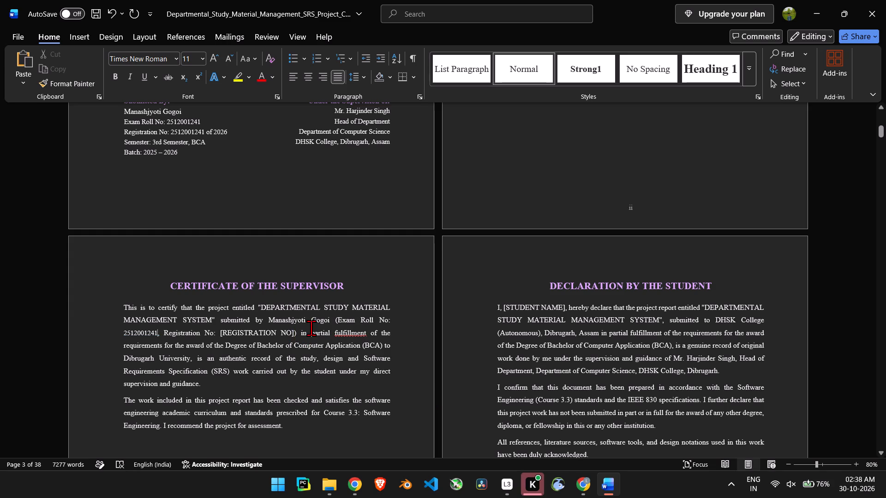
Replace the [REGISTRATION NO] placeholder in the Certificate of the Supervisor with the copied number followed by a space.
drag(293, 336, 252, 335)
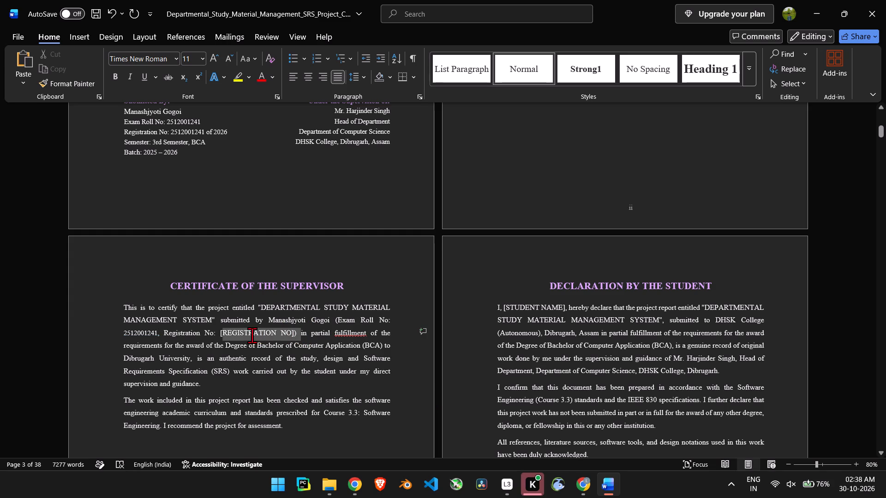
drag(252, 335, 221, 332)
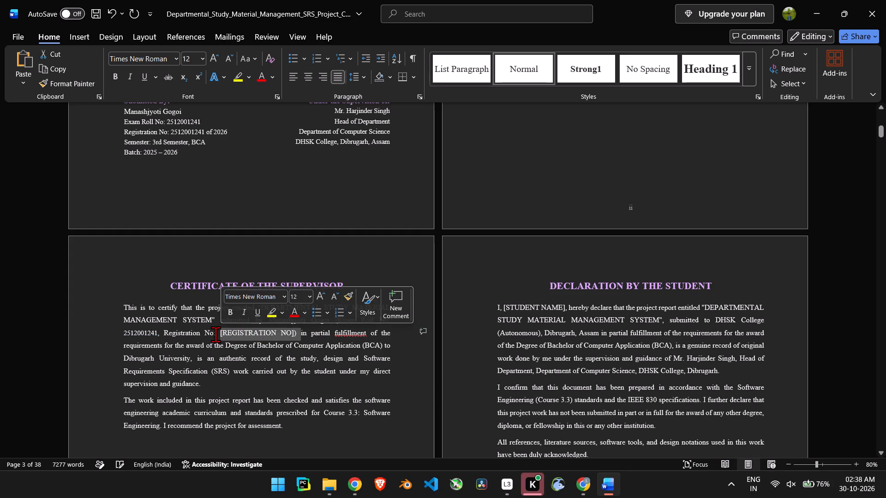
click(217, 334)
drag(220, 334, 281, 336)
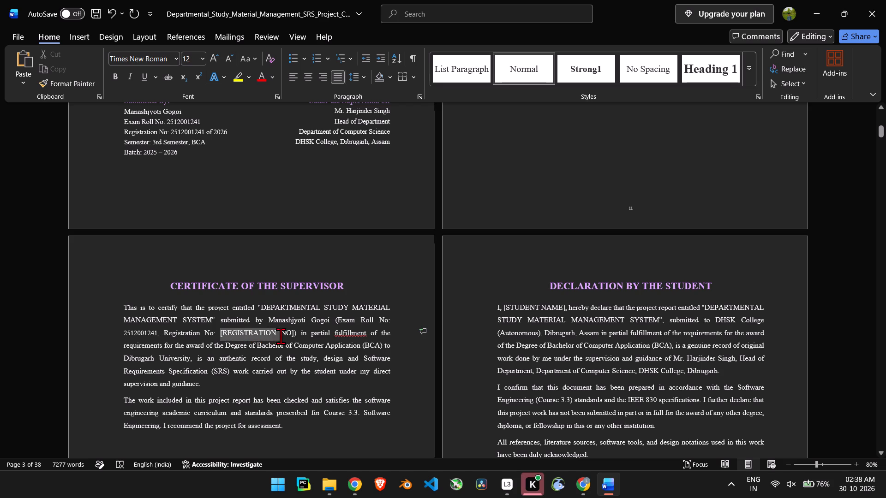
drag(281, 336, 293, 335)
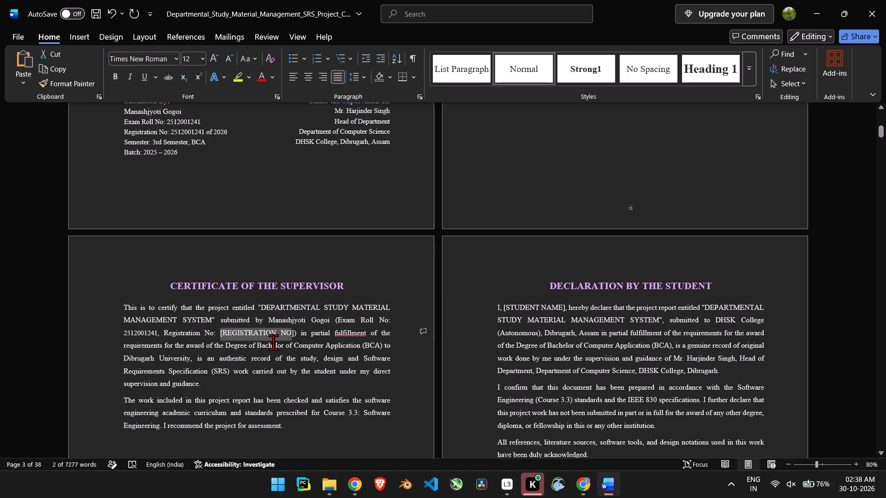
key(shift+Right)
key(BackSpace)
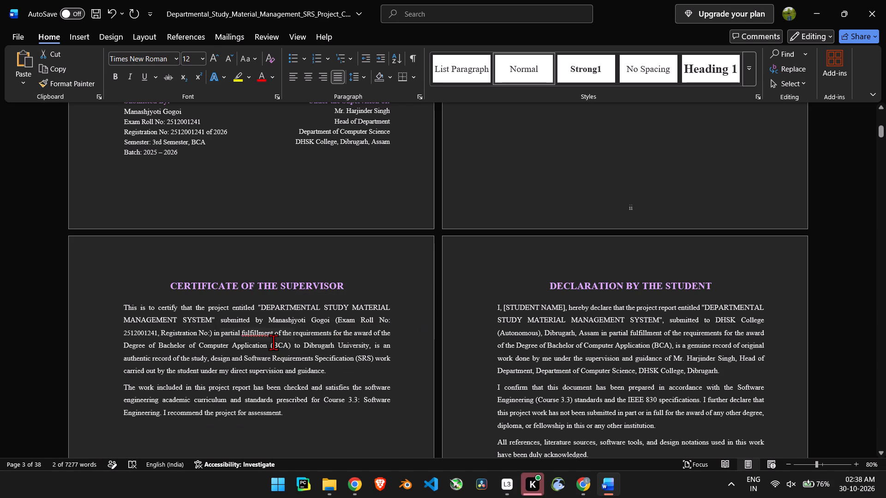
key(ctrl+v)
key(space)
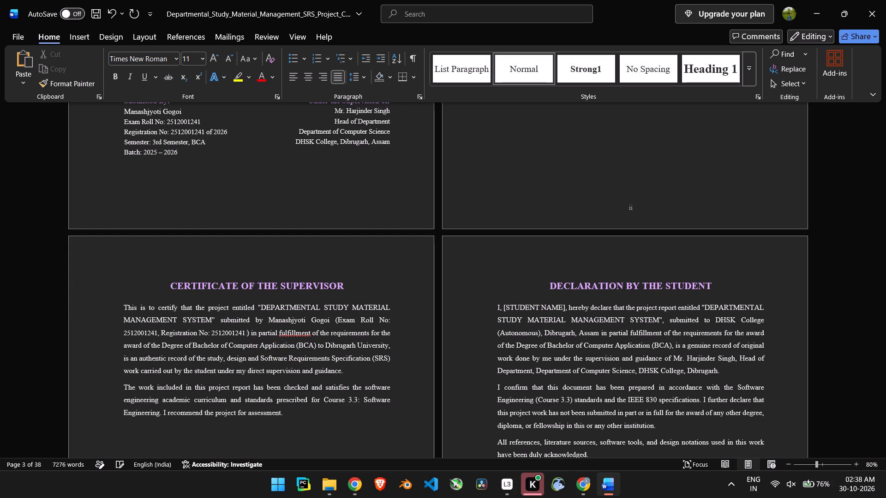
key(BackSpace)
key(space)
Delete the "Dibrugarh University" wording after "(BCA) to" in the Certificate of the Supervisor, leaving only its first letter.
scroll(328, 383, down, 3)
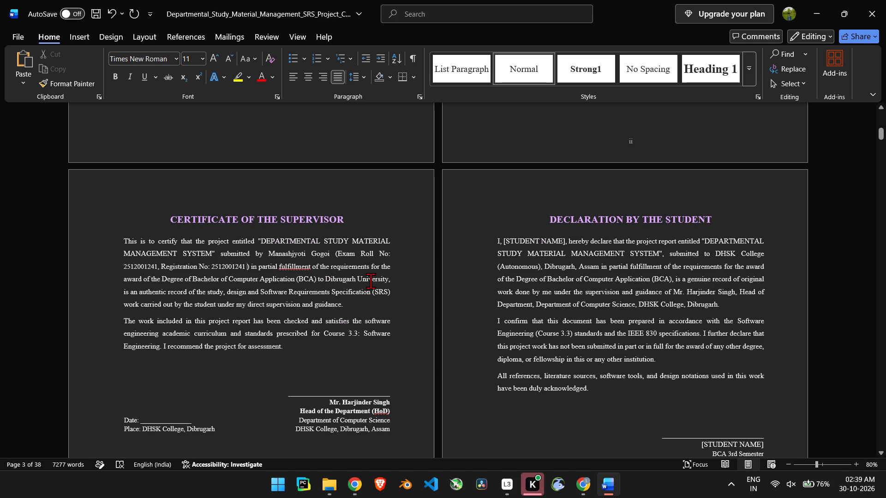
click(388, 281)
key(BackSpace)
key(BackSpace)
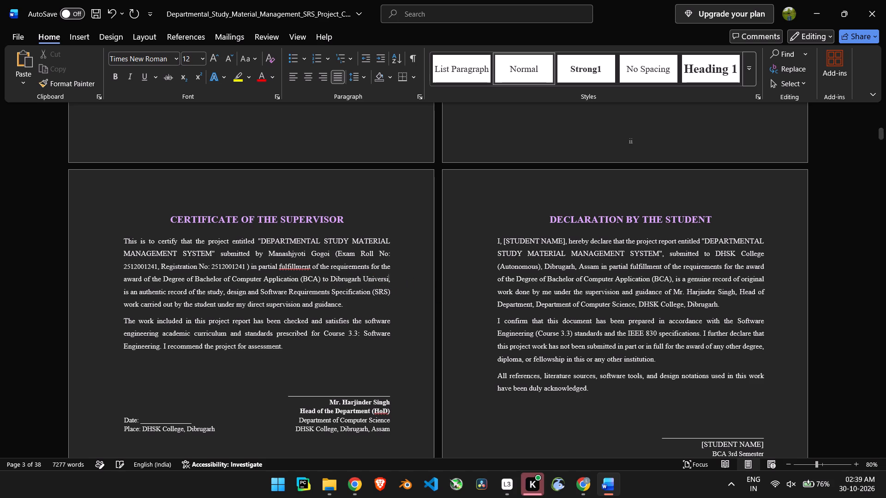
key(BackSpace)
key(BackSpace)
key(BackSpace)
key(BackSpace)
key(BackSpace)
key(BackSpace)
key(BackSpace)
key(BackSpace)
key(BackSpace)
key(BackSpace)
key(BackSpace)
key(BackSpace)
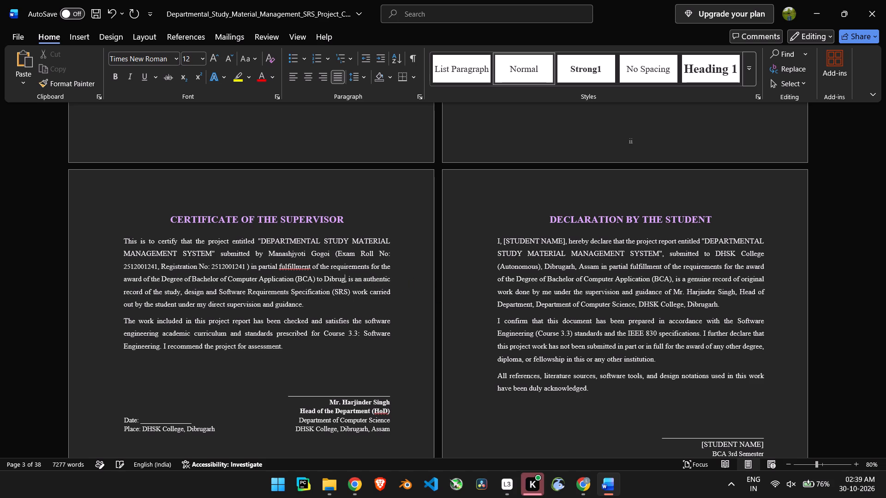
key(BackSpace)
key(BackSpace)
key(BackSpace)
key(BackSpace)
key(BackSpace)
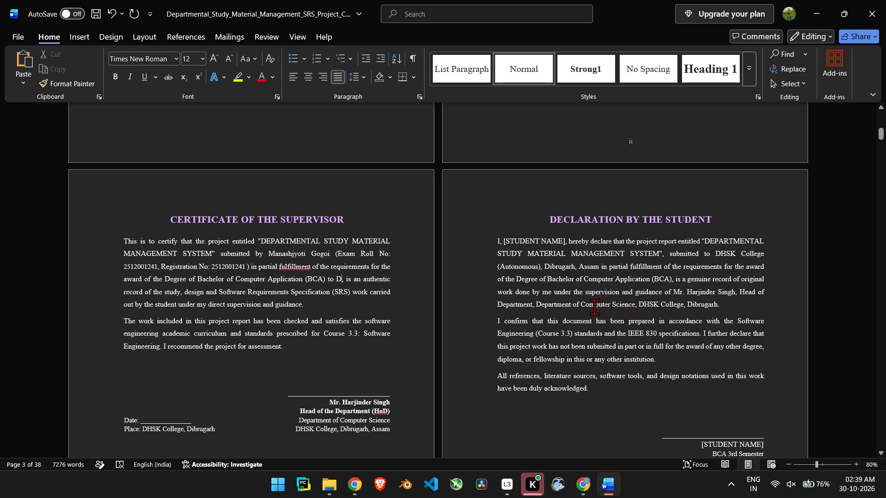
Copy the wording "DHSK College (Autonomous)" from the Certificate of the Coordinator.
scroll(592, 300, up, 10)
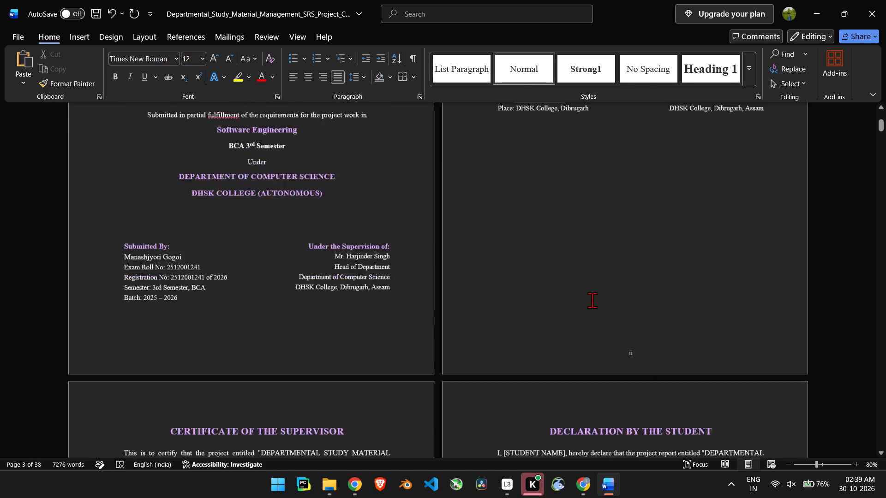
scroll(592, 300, up, 9)
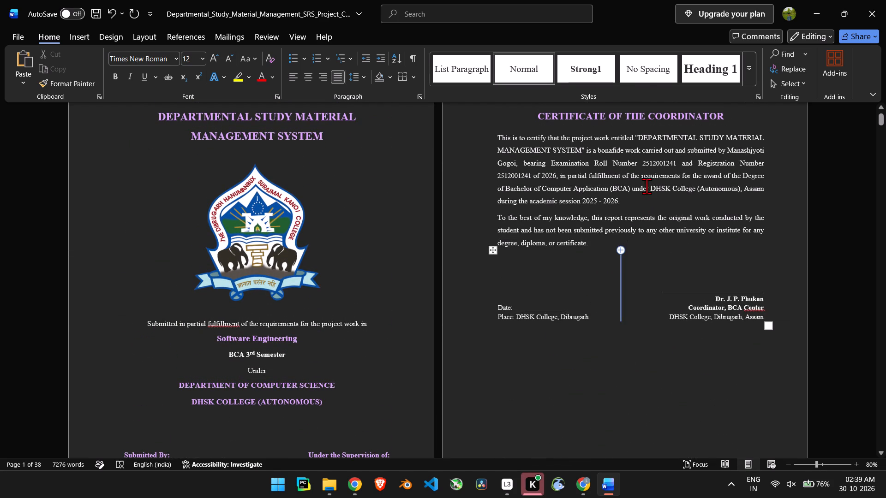
drag(650, 190, 666, 189)
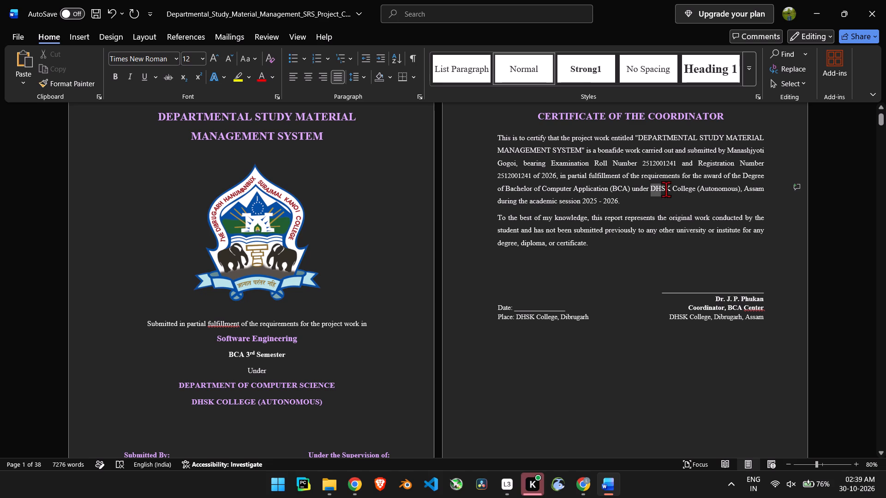
drag(666, 189, 738, 190)
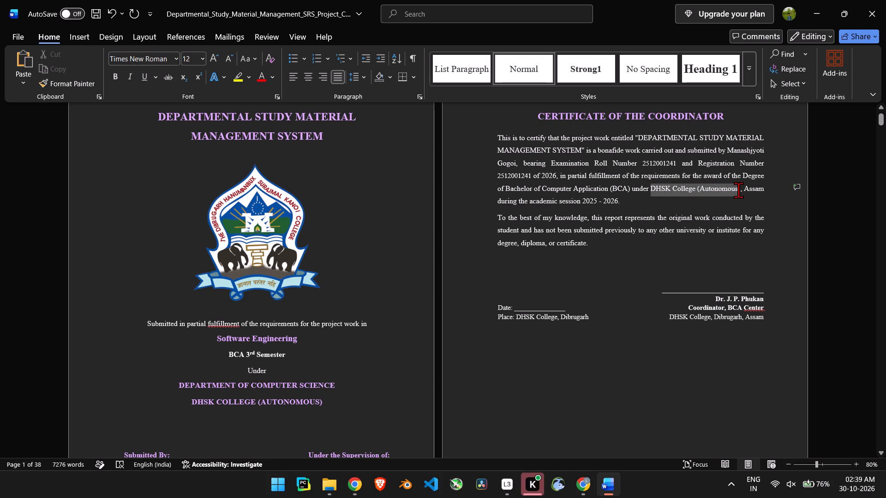
drag(738, 190, 740, 190)
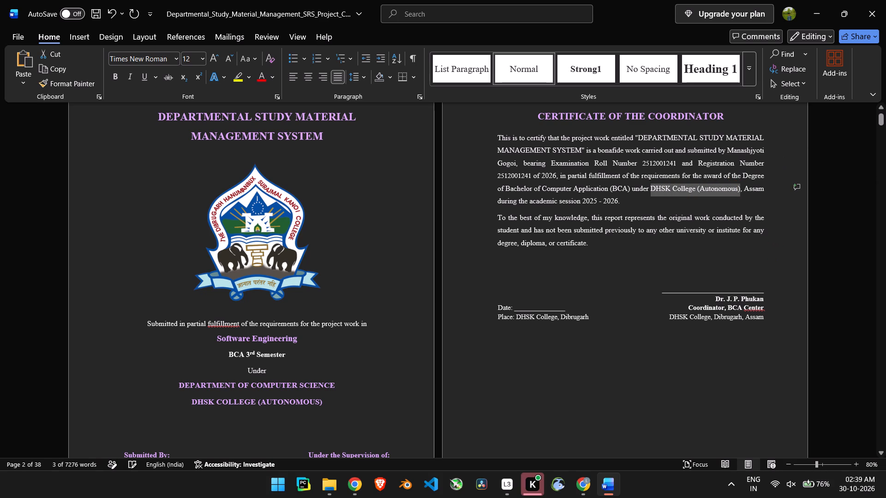
key(ctrl+c)
Replace the leftover "D" after "(BCA) to" in the Certificate of the Supervisor with the copied "DHSK College (Autonomous)".
scroll(423, 314, down, 6)
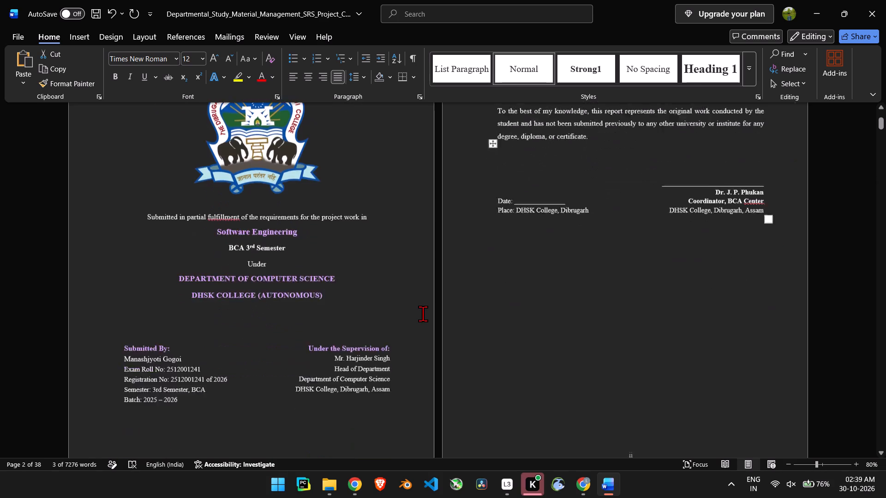
scroll(413, 315, down, 12)
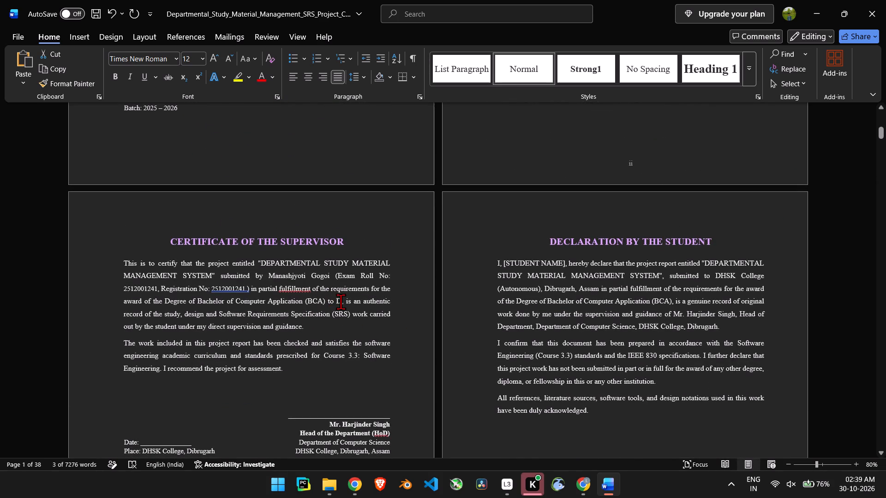
click(341, 302)
key(BackSpace)
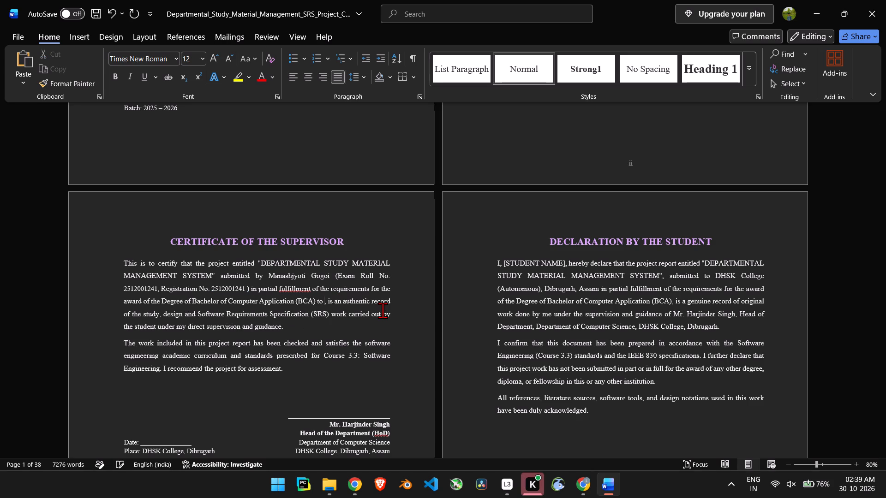
key(ctrl+v)
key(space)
key(BackSpace)
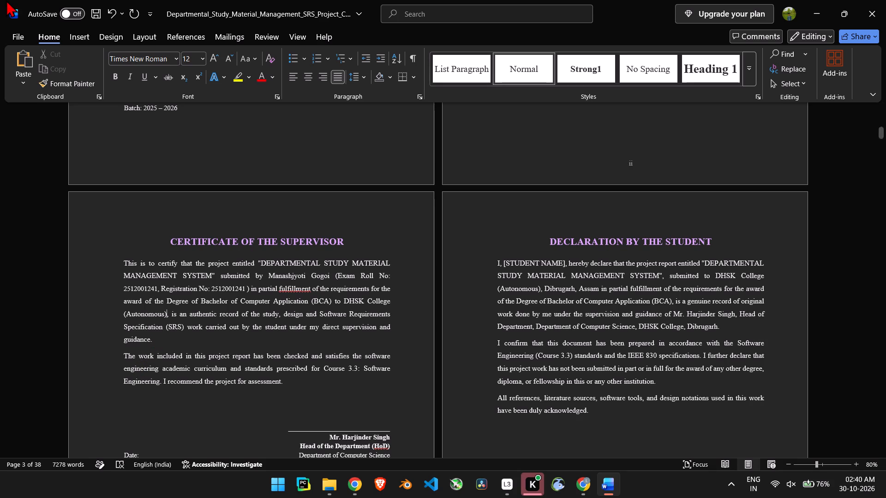
Review the cover page and both certificates for the filled-in student details and institution wording, ending at the Declaration by the Student.
scroll(266, 286, up, 5)
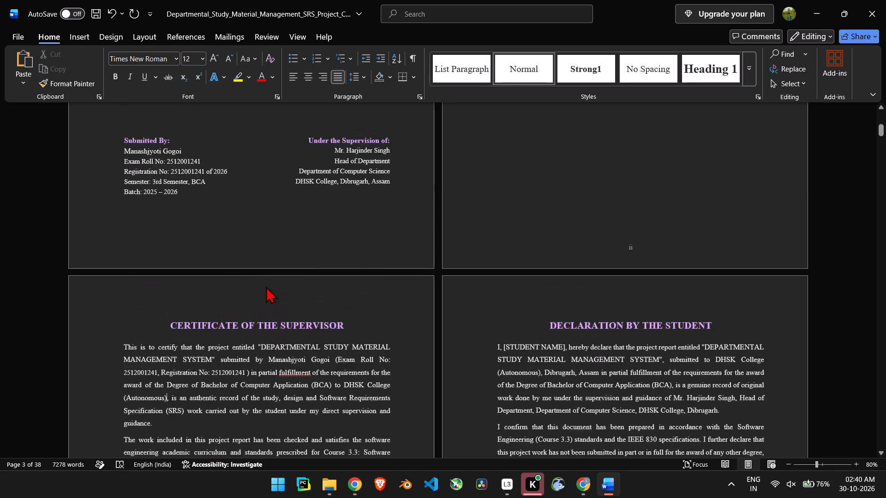
scroll(266, 286, up, 14)
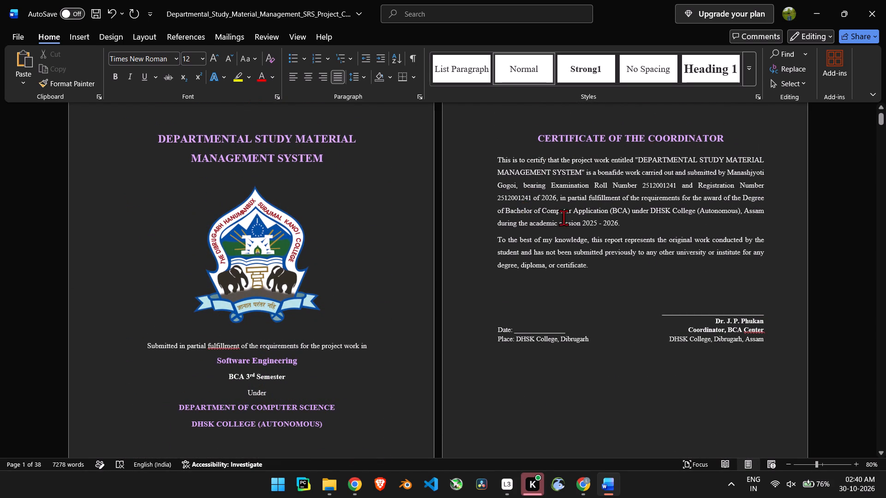
scroll(571, 277, down, 3)
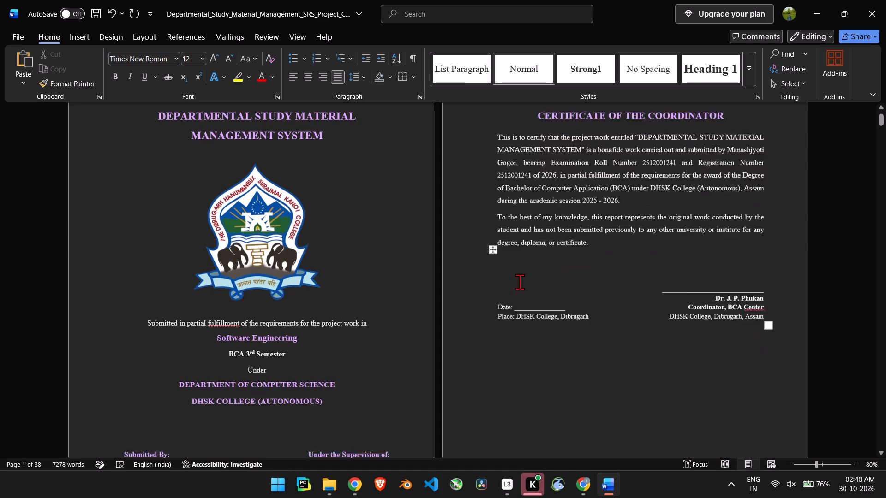
scroll(520, 282, down, 9)
scroll(462, 284, down, 8)
scroll(203, 294, down, 3)
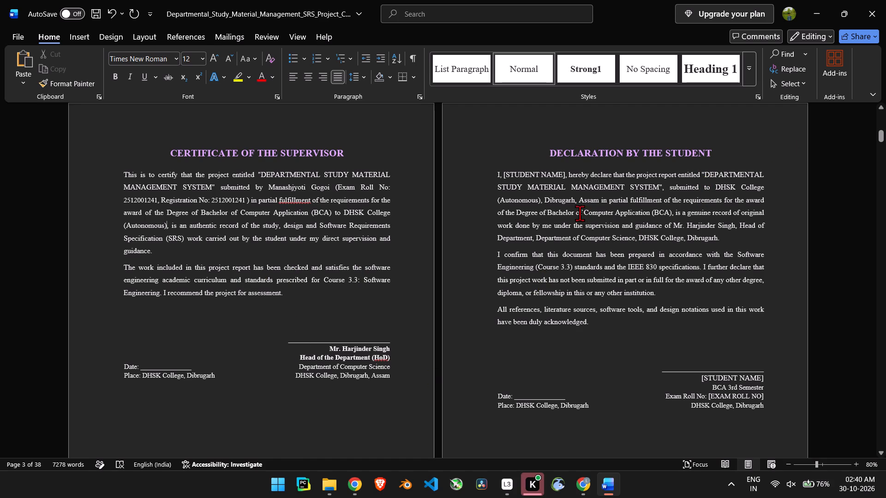
Delete the [STUDENT NAME] placeholder from the opening sentence of the Declaration by the Student, keeping the comma after it.
click(567, 175)
key(Left)
key(BackSpace)
key(BackSpace)
key(BackSpace)
key(BackSpace)
key(BackSpace)
key(BackSpace)
key(BackSpace)
key(BackSpace)
key(BackSpace)
key(BackSpace)
key(BackSpace)
key(BackSpace)
key(BackSpace)
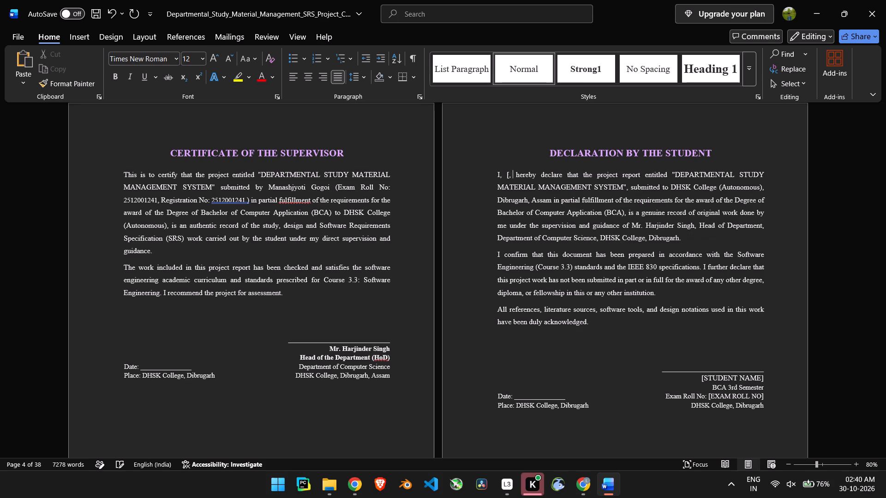
key(BackSpace)
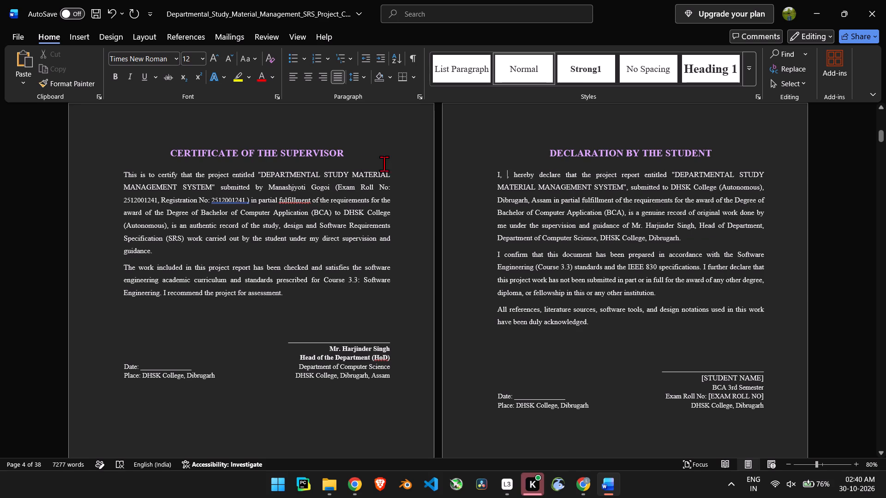
Copy the student's name from the Certificate of the Supervisor and insert it after "I," in the Declaration by the Student.
drag(267, 186, 326, 188)
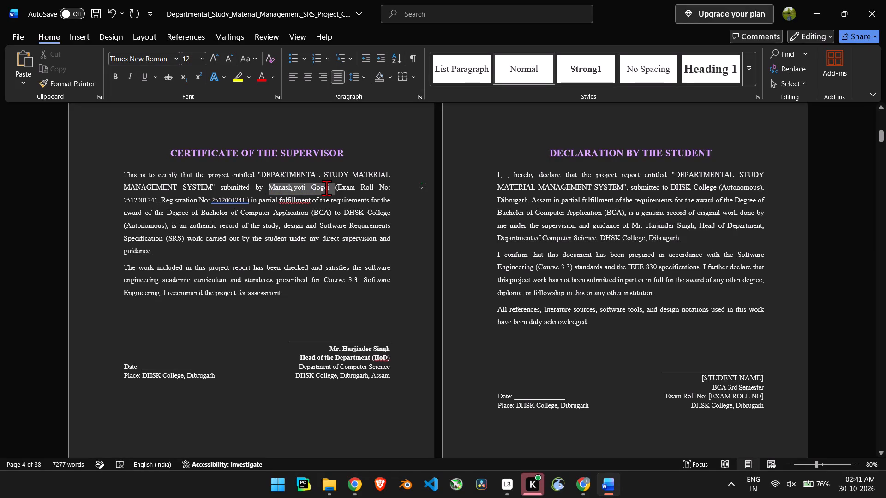
drag(326, 188, 329, 188)
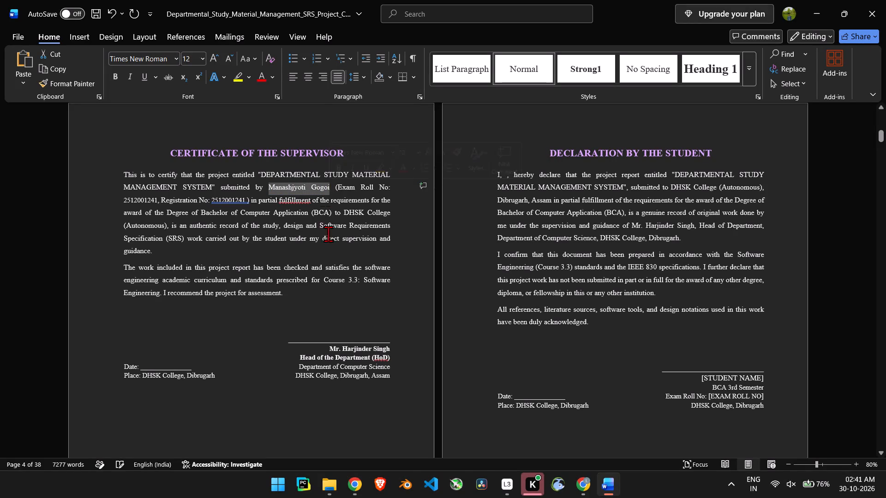
key(ctrl+c)
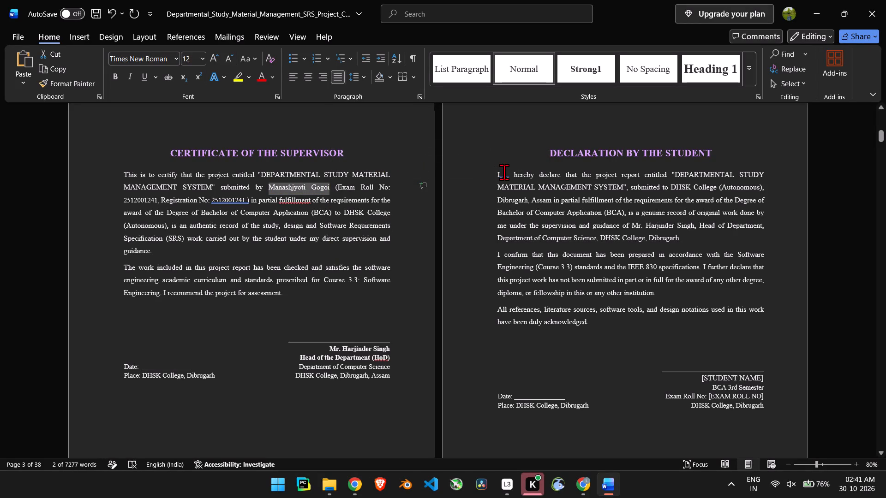
click(505, 174)
key(ctrl+v)
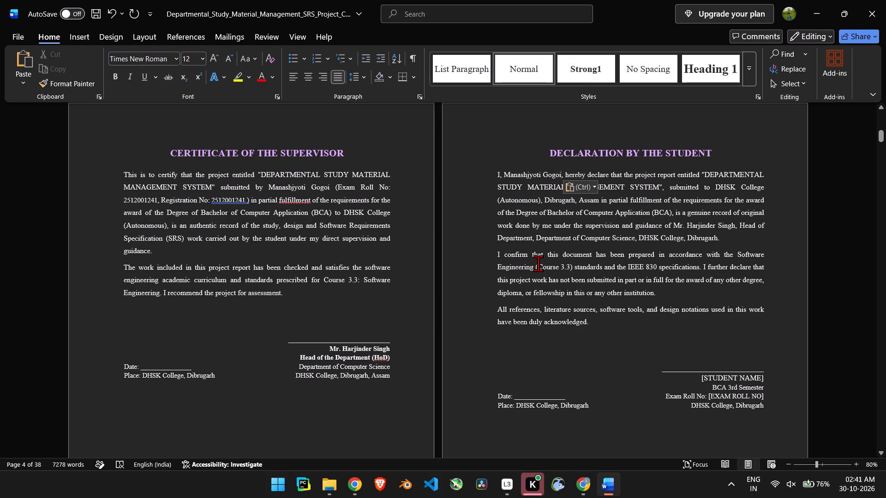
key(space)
key(BackSpace)
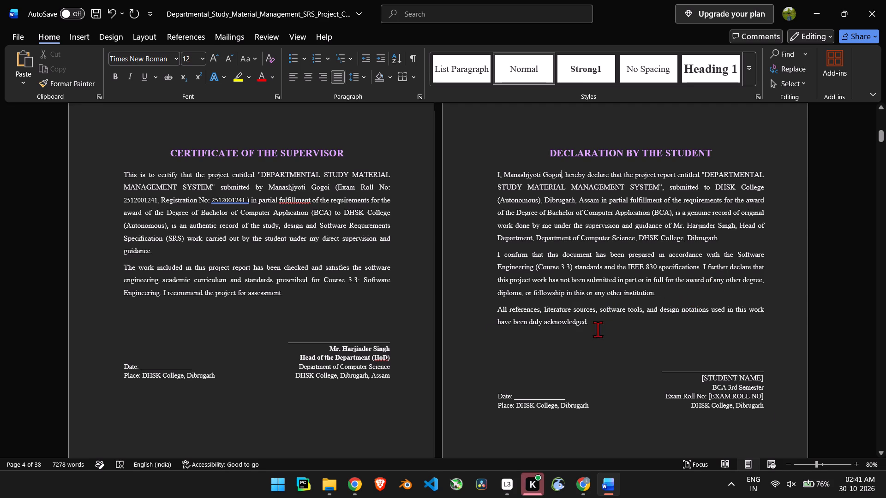
Replace the [STUDENT NAME] placeholder in the signature block of the Declaration by the Student with the copied student name.
scroll(559, 338, down, 3)
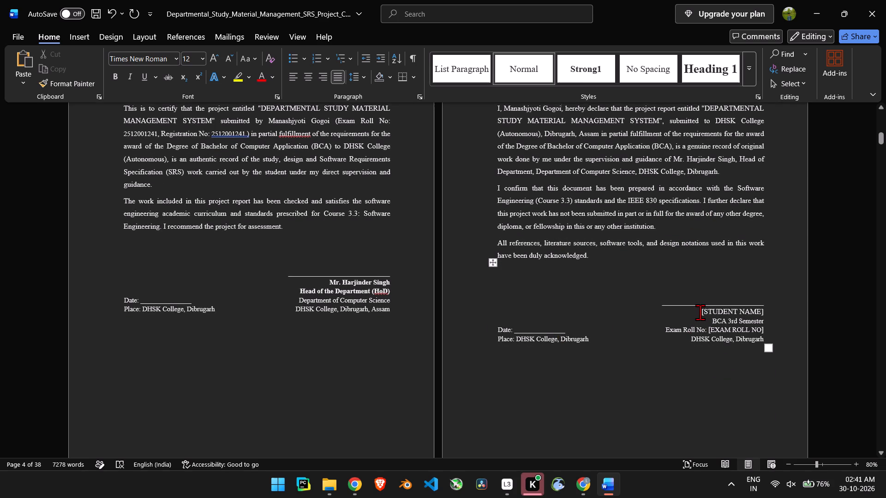
drag(700, 312, 761, 314)
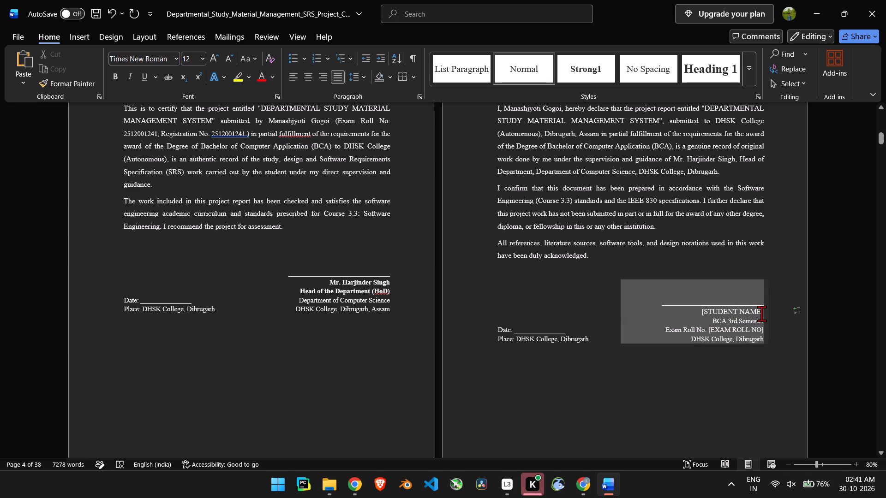
drag(761, 314, 712, 315)
click(697, 322)
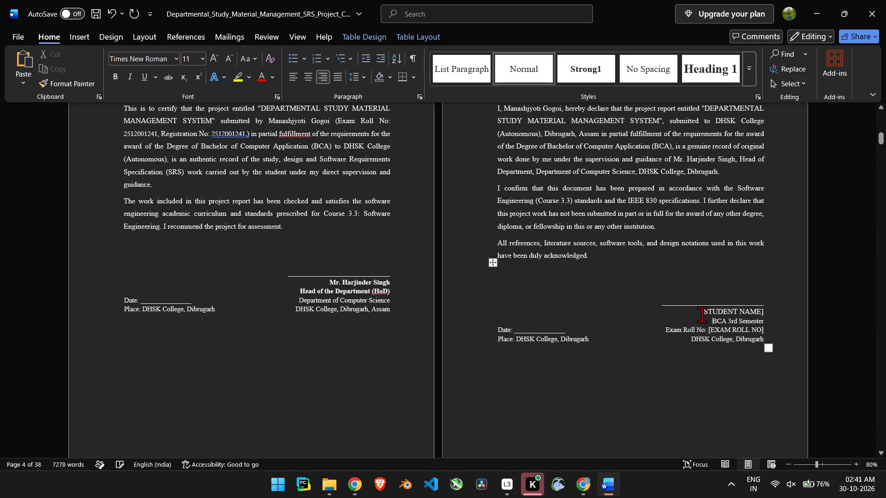
drag(703, 312, 755, 313)
key(BackSpace)
key(Right)
key(BackSpace)
key(BackSpace)
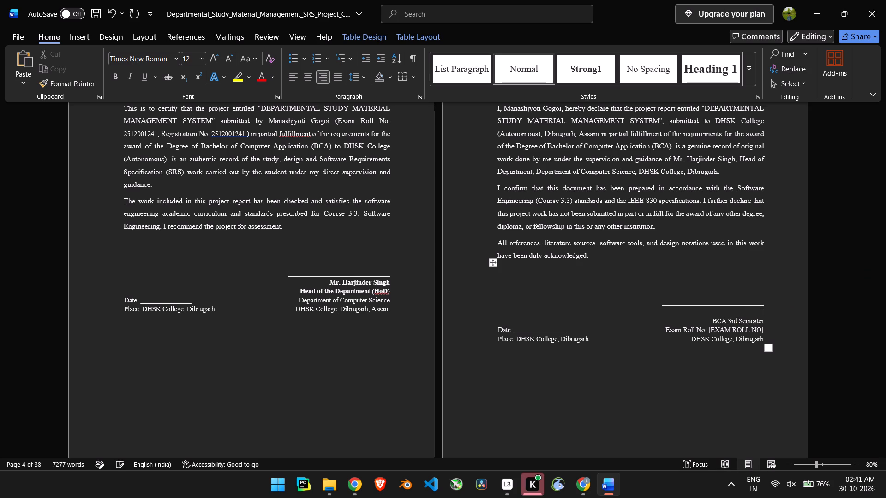
key(ctrl+v)
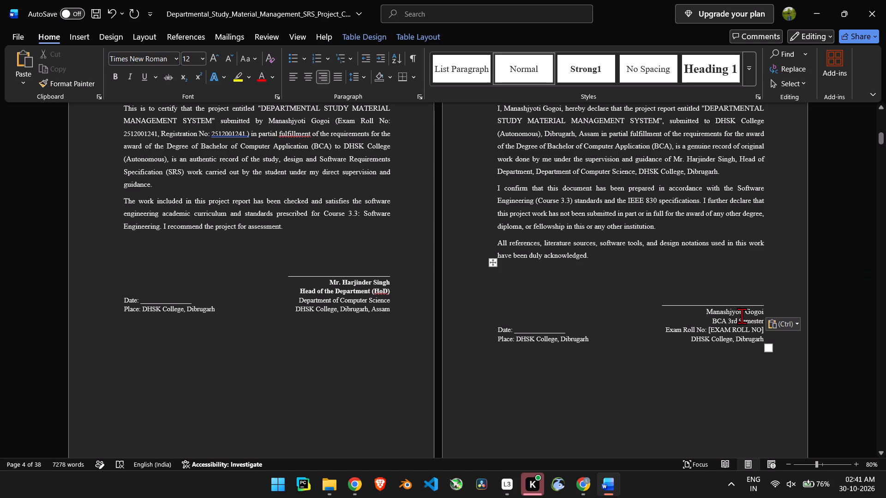
Delete the [EXAM ROLL NO] placeholder, including its brackets, from the signature block of the Declaration by the Student.
drag(760, 330, 741, 332)
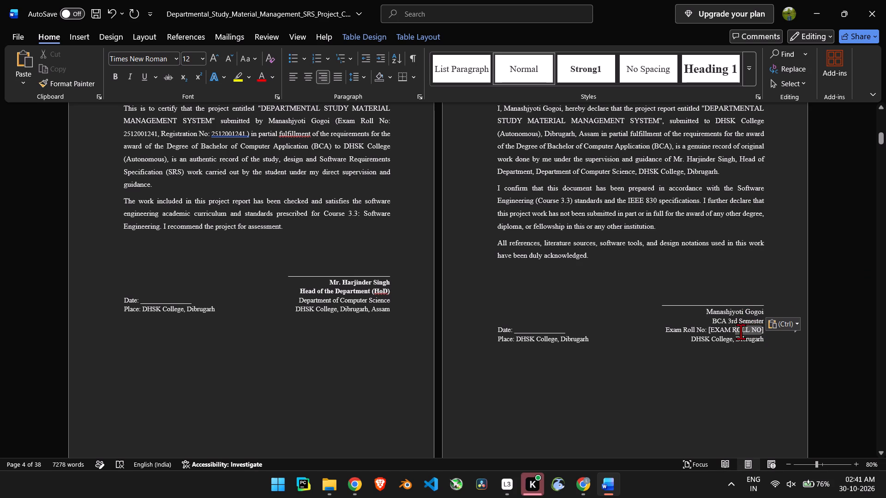
drag(741, 332, 718, 332)
key(BackSpace)
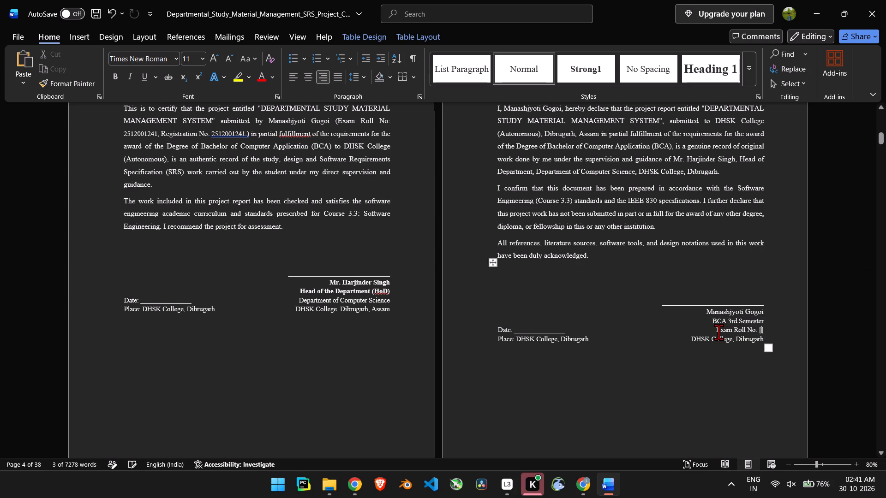
key(Right)
key(BackSpace)
key(BackSpace)
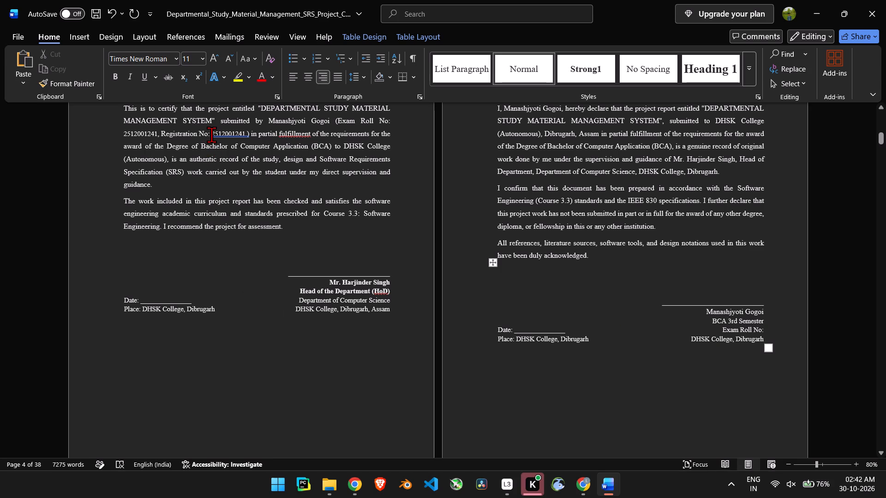
Remove the stray space before the closing bracket after the registration number in the Certificate of the Supervisor.
click(246, 135)
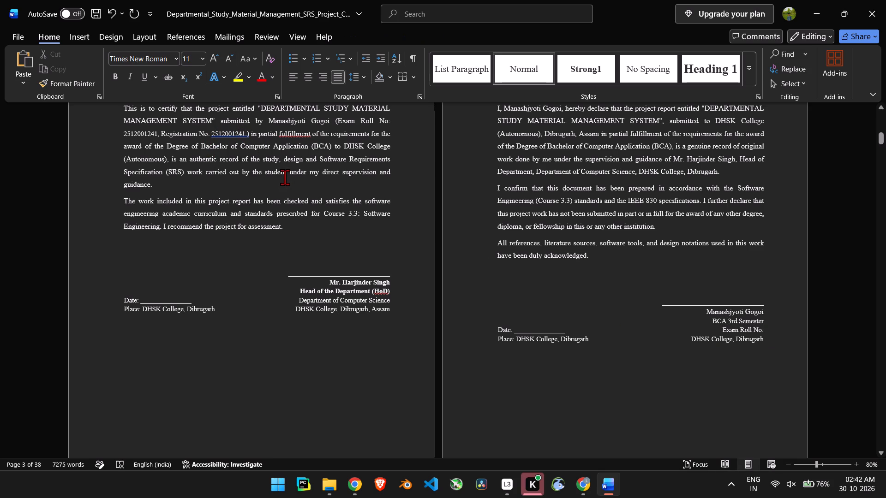
key(BackSpace)
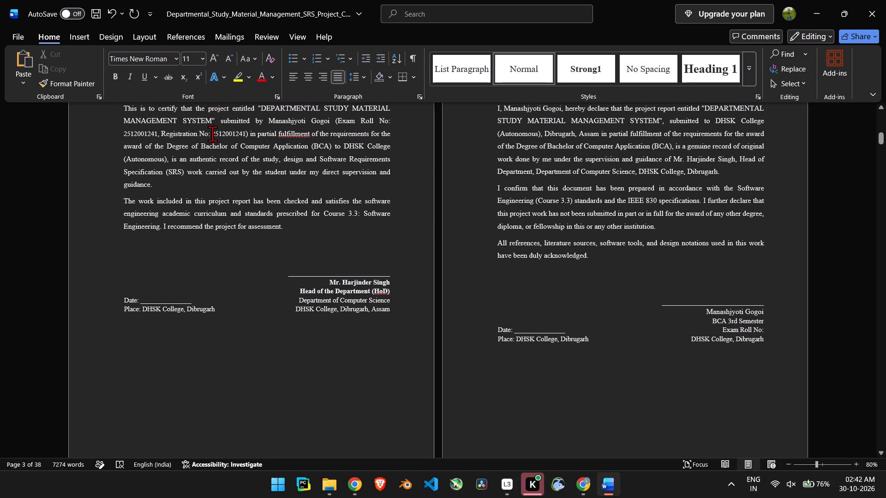
Copy the number after "Registration No:" in the Certificate of the Supervisor and insert it after "Exam Roll No:" in the Declaration's signature block.
drag(212, 134, 245, 134)
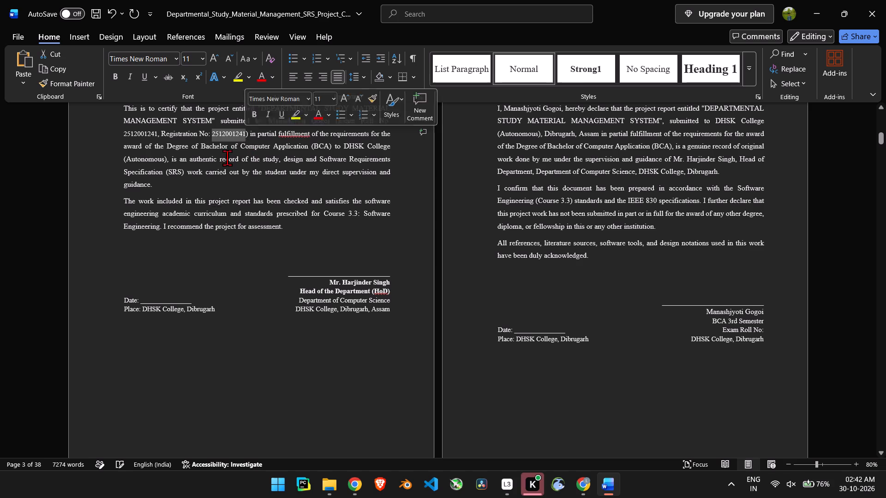
key(ctrl+c)
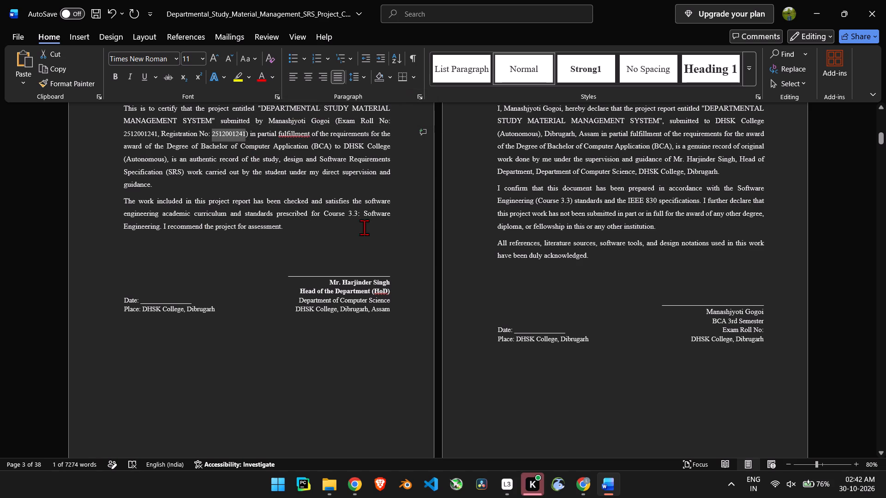
click(765, 329)
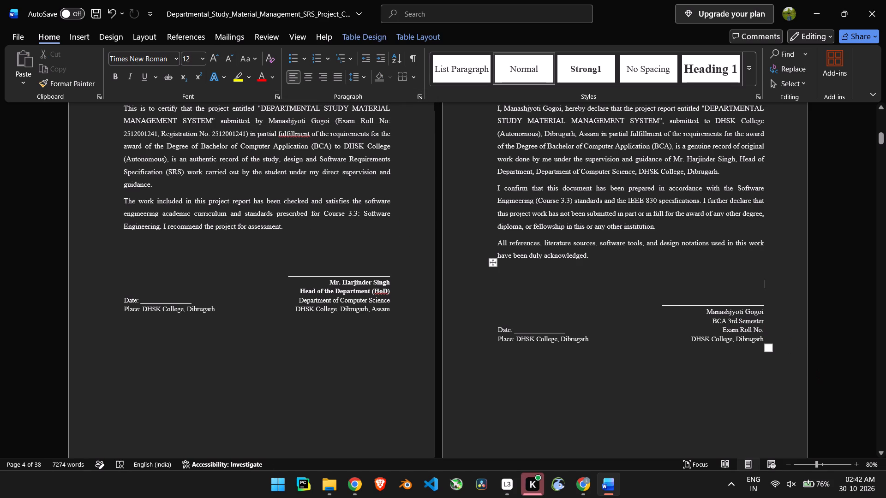
click(748, 331)
key(Right)
key(Right)
key(Right)
key(Right)
key(Right)
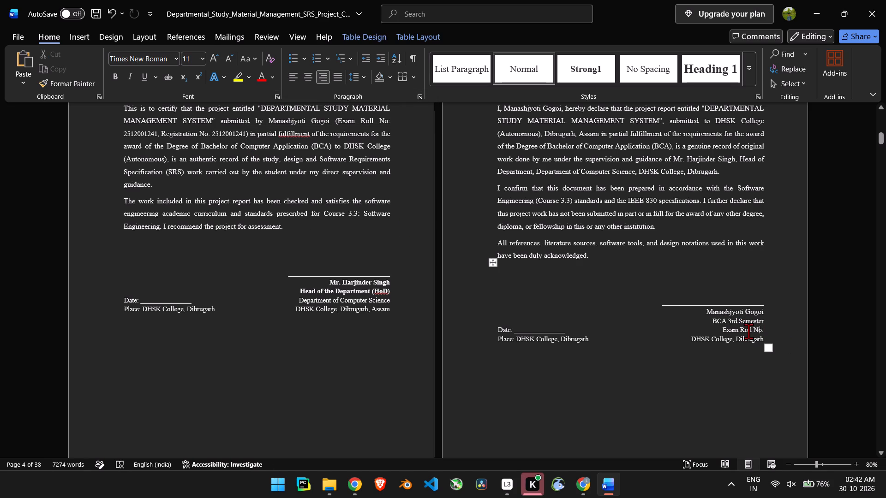
key(Right)
key(ctrl+v)
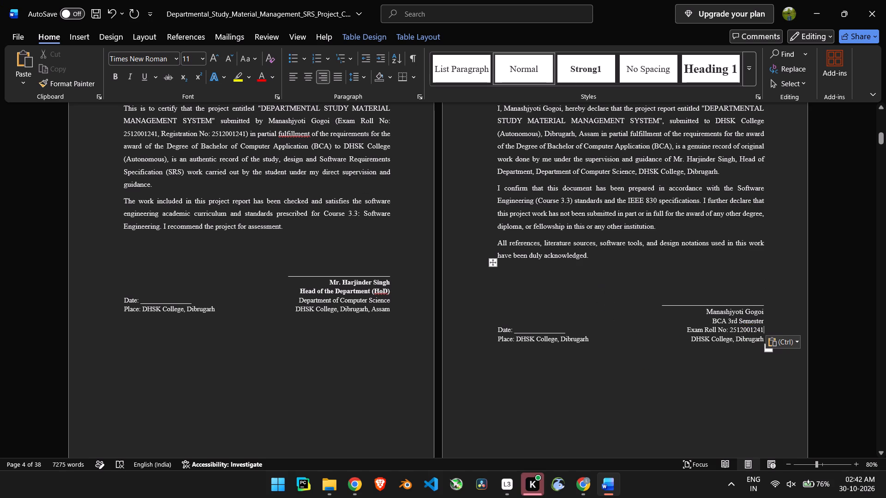
click(616, 395)
Review the filled-in student details across the cover page, both certificates and the Declaration by the Student.
scroll(198, 340, up, 6)
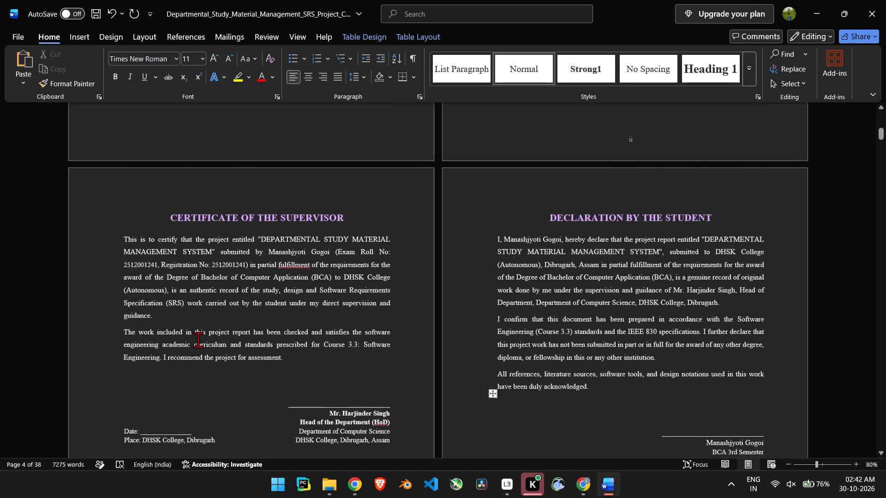
scroll(198, 340, up, 8)
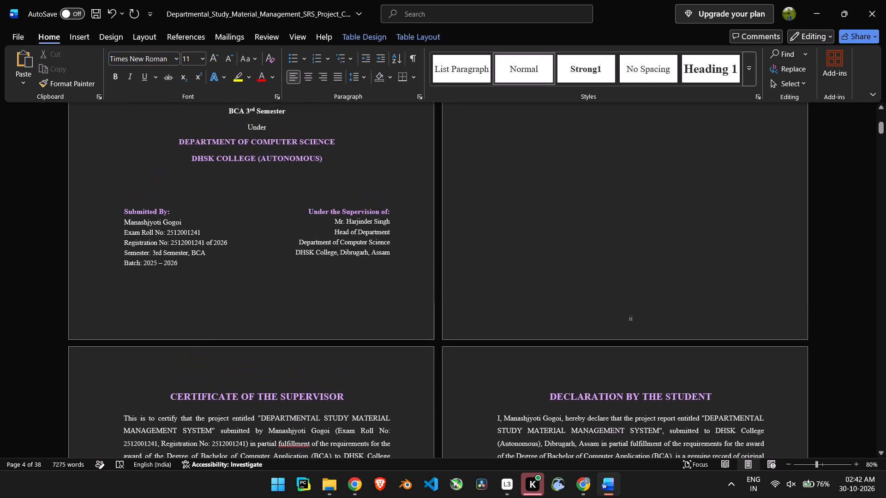
scroll(321, 268, up, 7)
scroll(483, 325, up, 2)
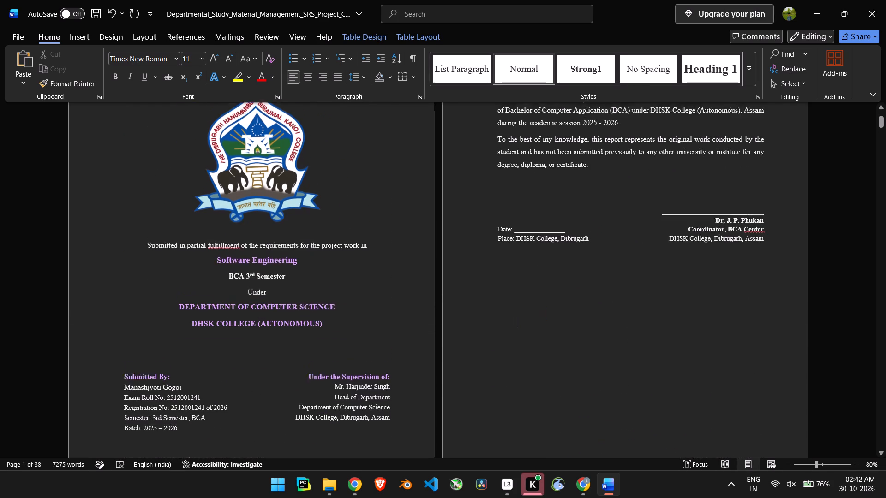
scroll(483, 325, up, 2)
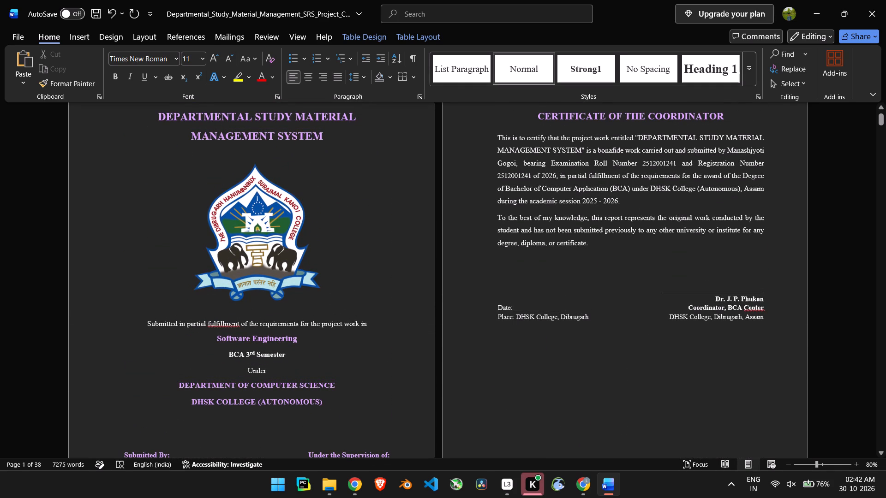
scroll(483, 325, down, 9)
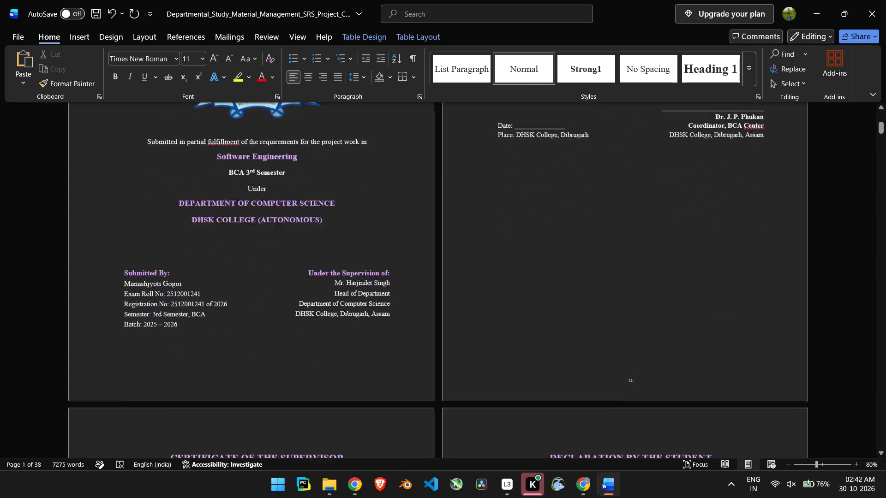
scroll(483, 325, down, 10)
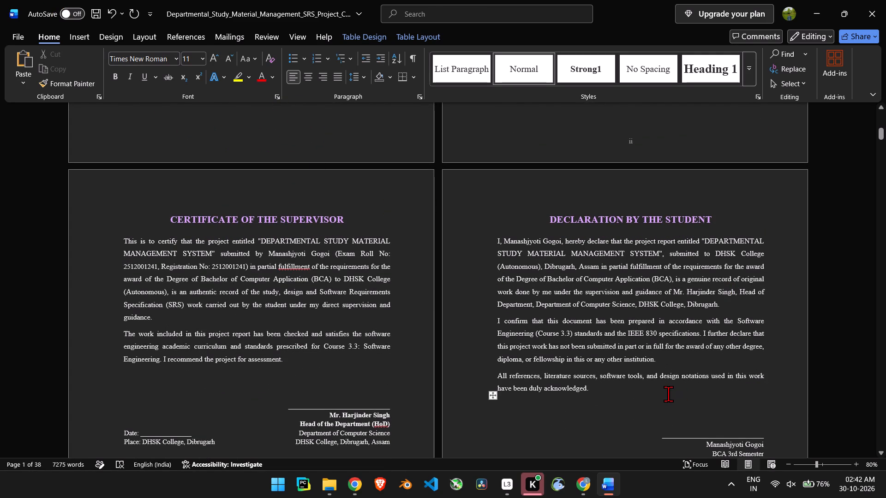
scroll(506, 390, down, 2)
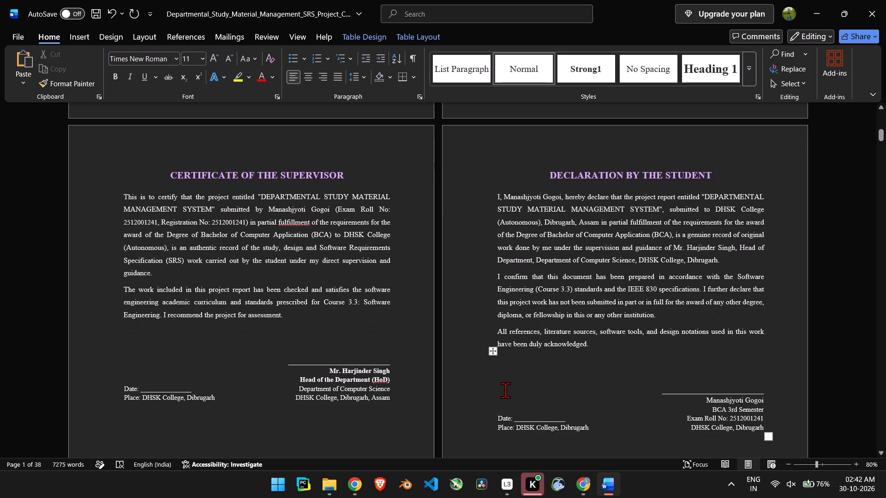
scroll(607, 370, down, 4)
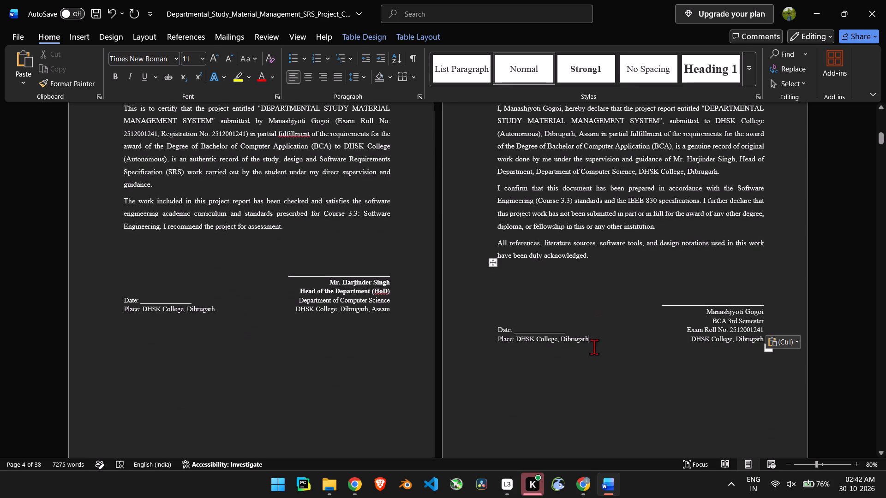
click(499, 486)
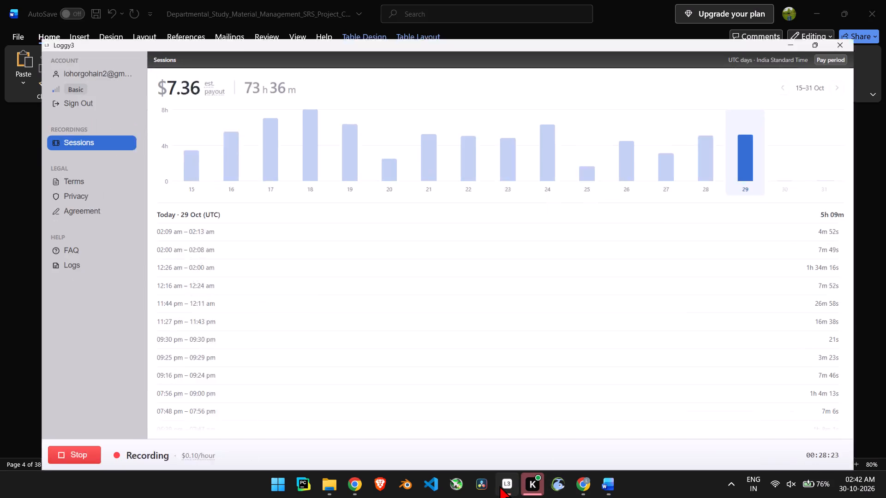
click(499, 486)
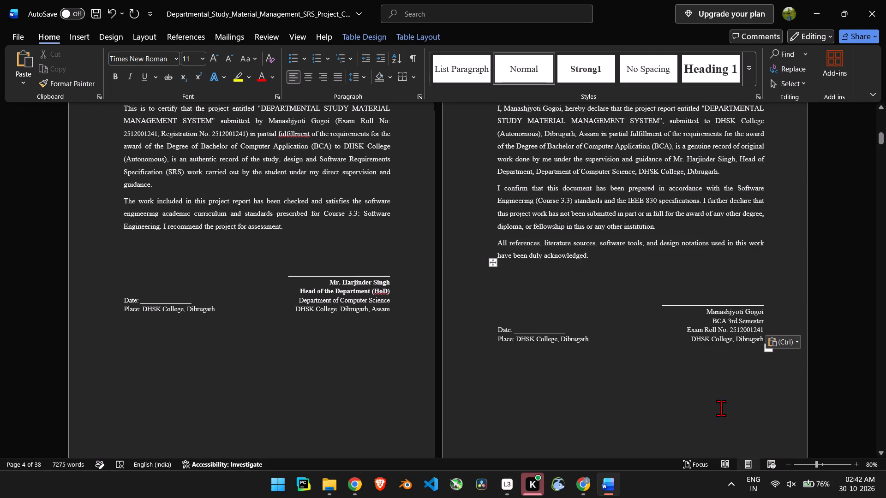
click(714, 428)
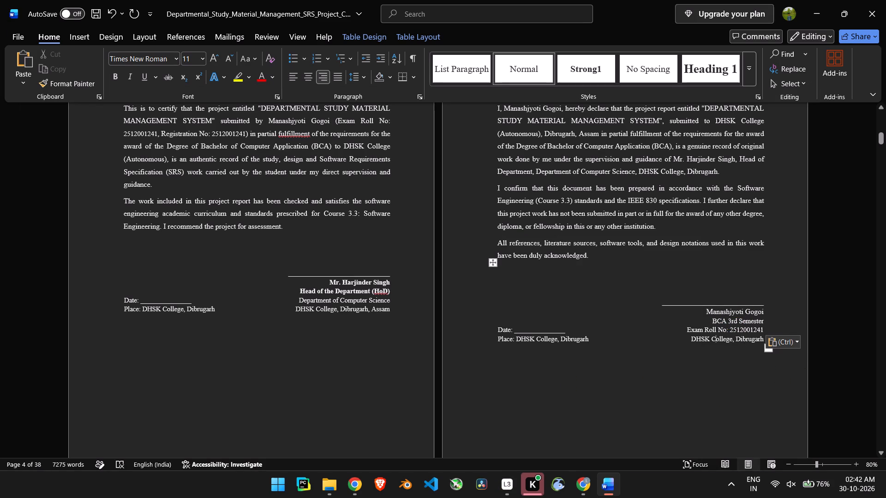
Delete the [STUDENT NAME] placeholder, which is split over two lines, from the Acknowledgement's signature block.
scroll(595, 317, up, 3)
scroll(595, 317, down, 18)
scroll(595, 317, down, 5)
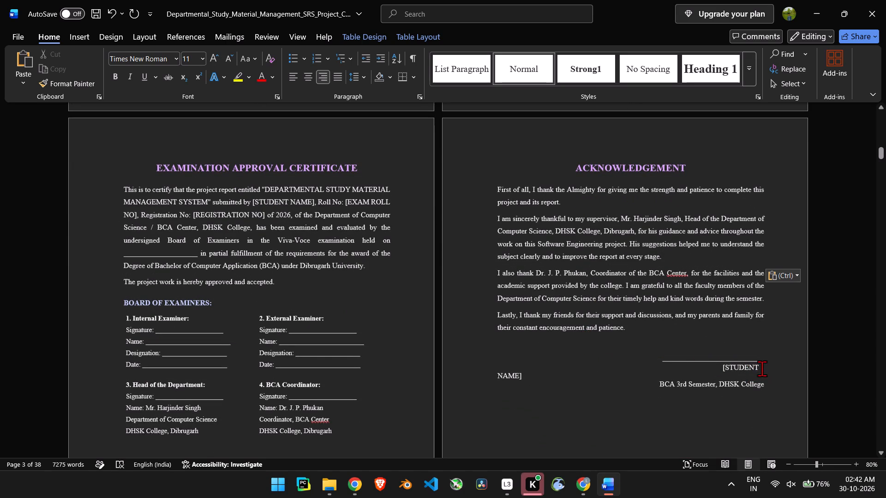
click(524, 376)
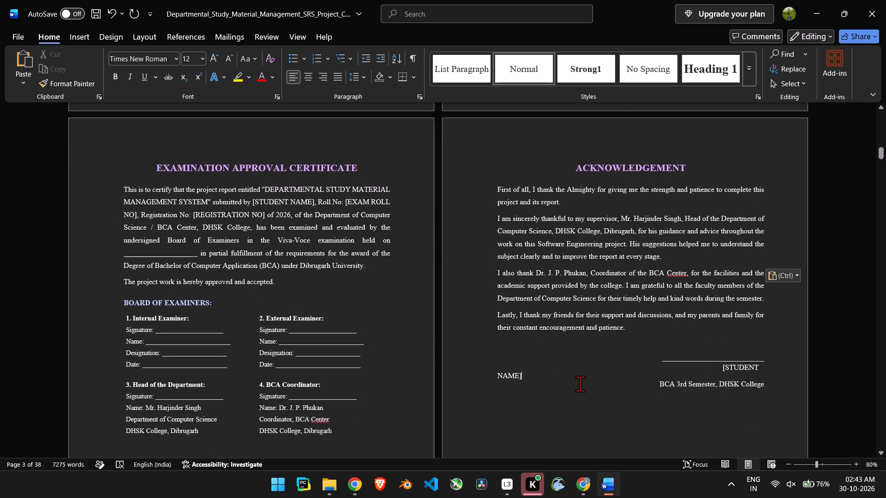
key(BackSpace)
key(BackSpace)
key(BackSpace)
key(BackSpace)
key(BackSpace)
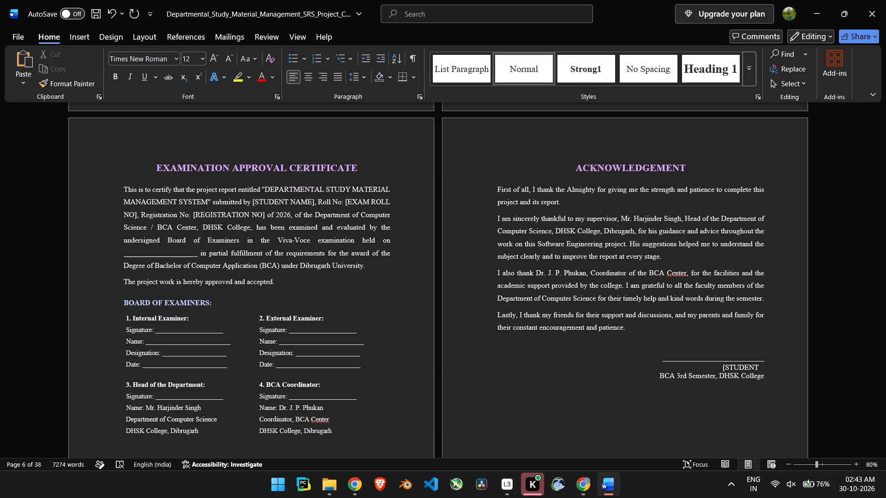
key(BackSpace)
key(BackSpace)
key(BackSpace)
key(BackSpace)
key(BackSpace)
key(BackSpace)
key(BackSpace)
key(BackSpace)
key(BackSpace)
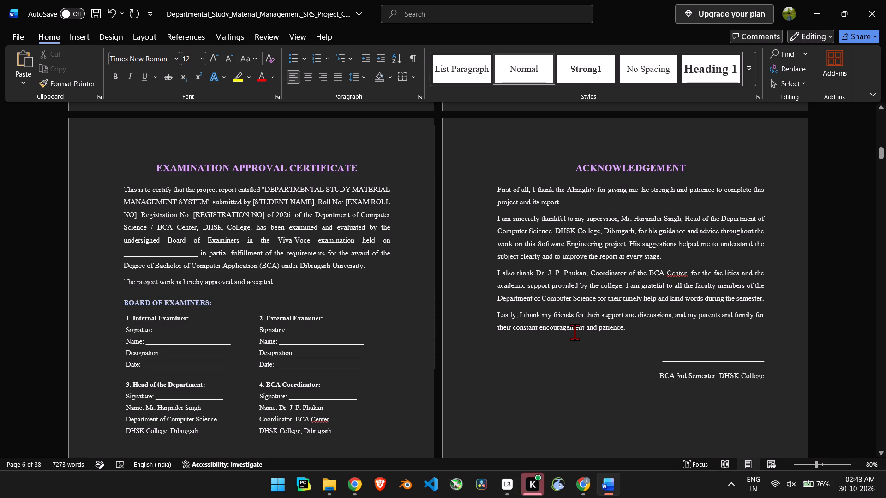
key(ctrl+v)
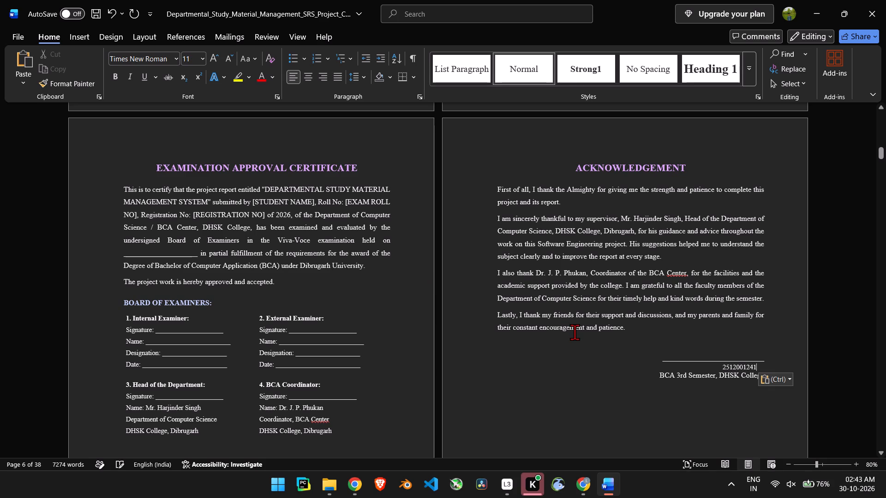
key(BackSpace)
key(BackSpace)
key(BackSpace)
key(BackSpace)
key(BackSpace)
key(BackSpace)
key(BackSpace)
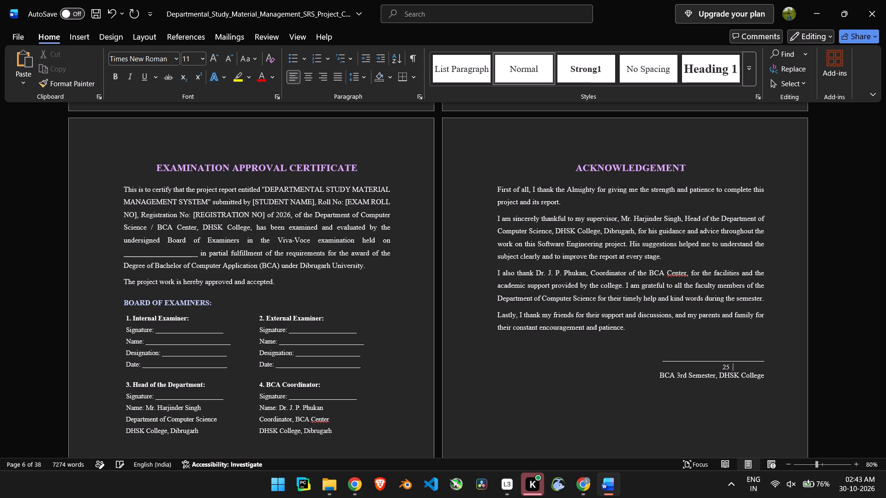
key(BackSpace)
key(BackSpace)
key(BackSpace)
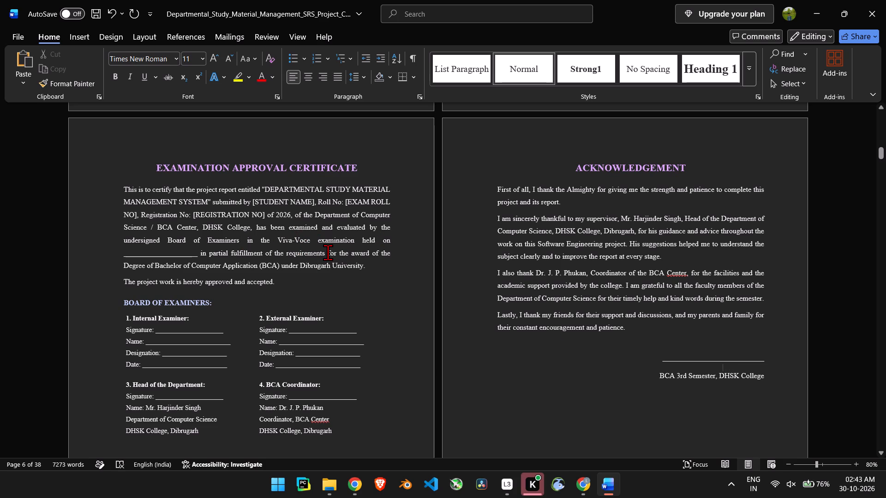
Copy the student's name from the Declaration's signature block and insert it under the signature line of the Acknowledgement.
scroll(328, 252, up, 18)
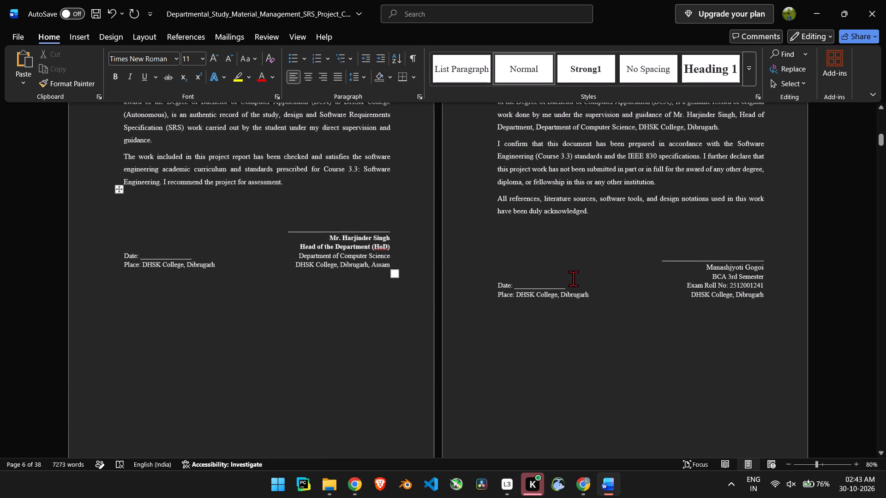
drag(707, 266, 760, 266)
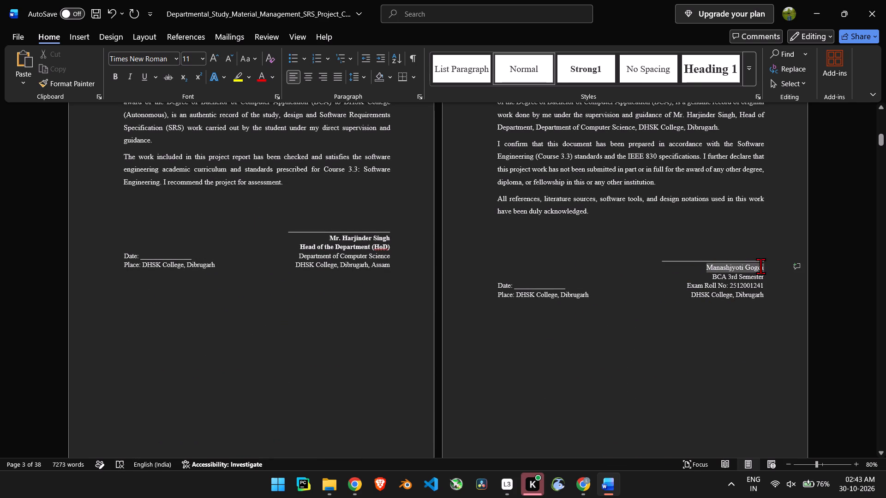
drag(760, 266, 762, 266)
key(ctrl+c)
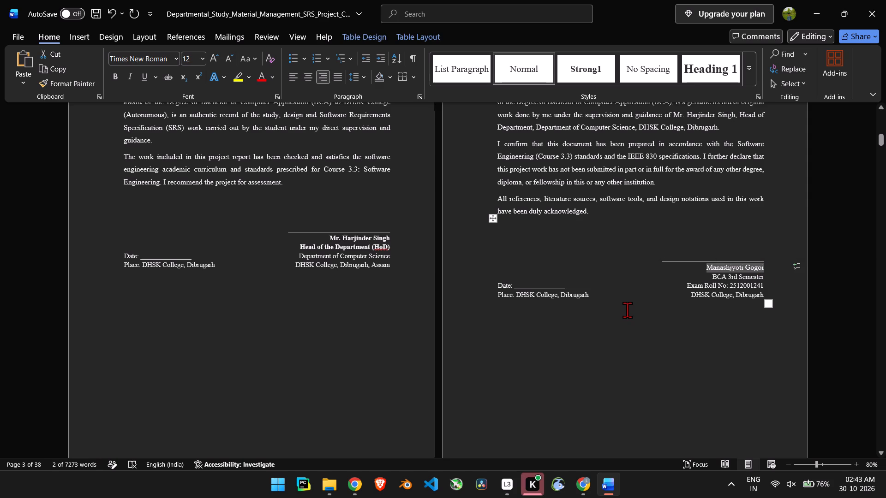
scroll(627, 312, down, 20)
scroll(627, 312, down, 1)
click(736, 299)
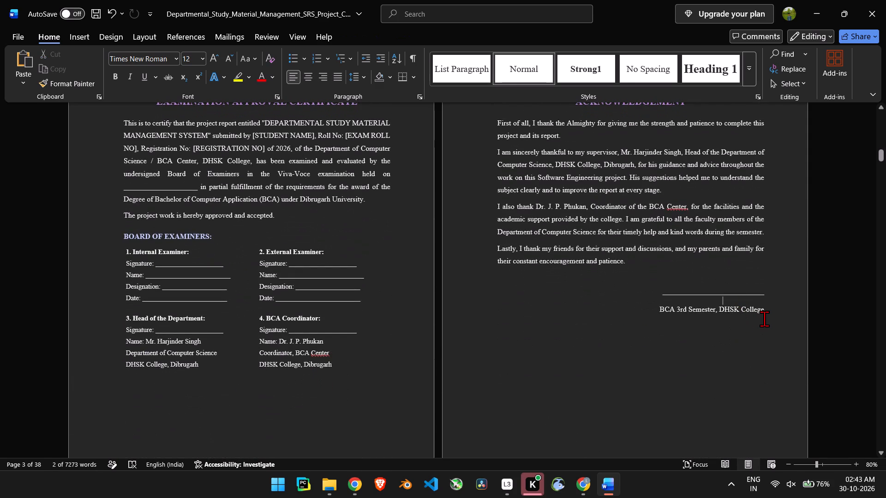
key(ctrl+v)
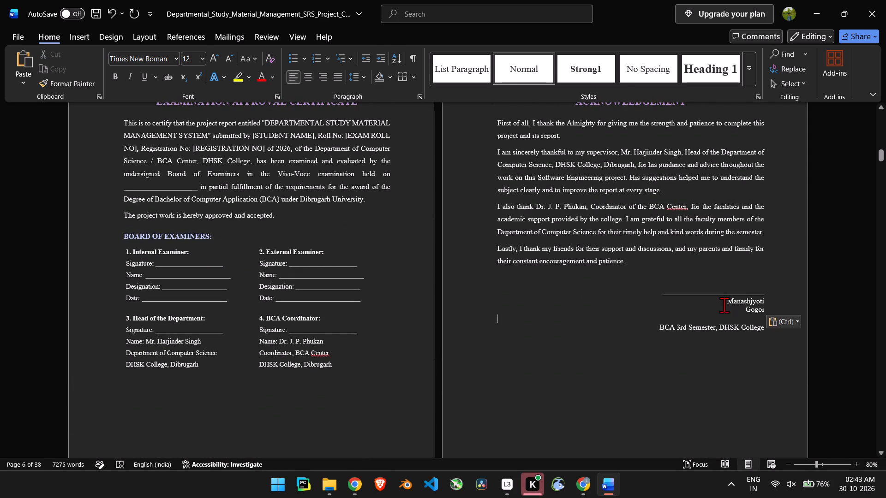
Remove the empty line between the student's name and "BCA 3rd Semester, DHSK College" in the Acknowledgement's signature block.
click(723, 303)
key(BackSpace)
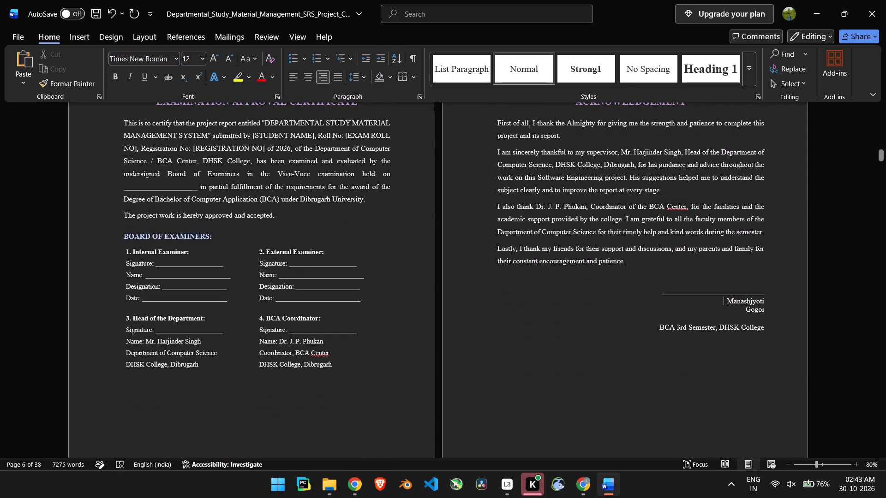
key(BackSpace)
key(Right)
key(BackSpace)
key(BackSpace)
key(BackSpace)
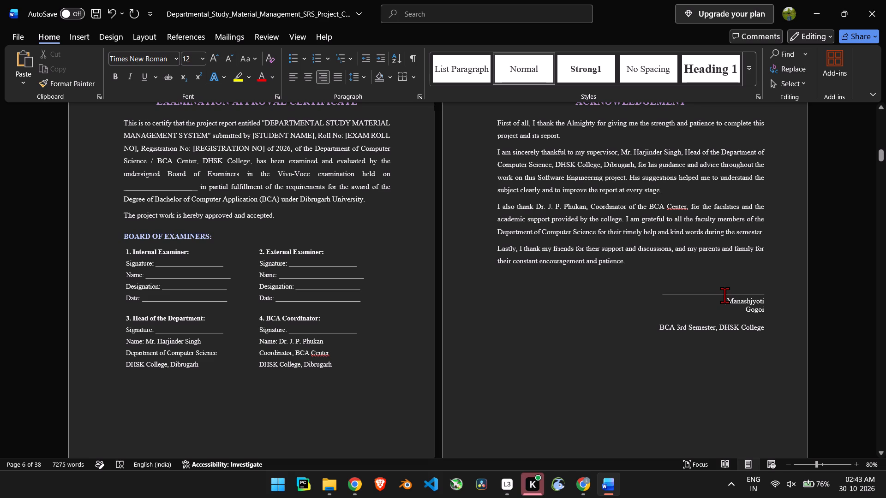
click(724, 295)
click(722, 309)
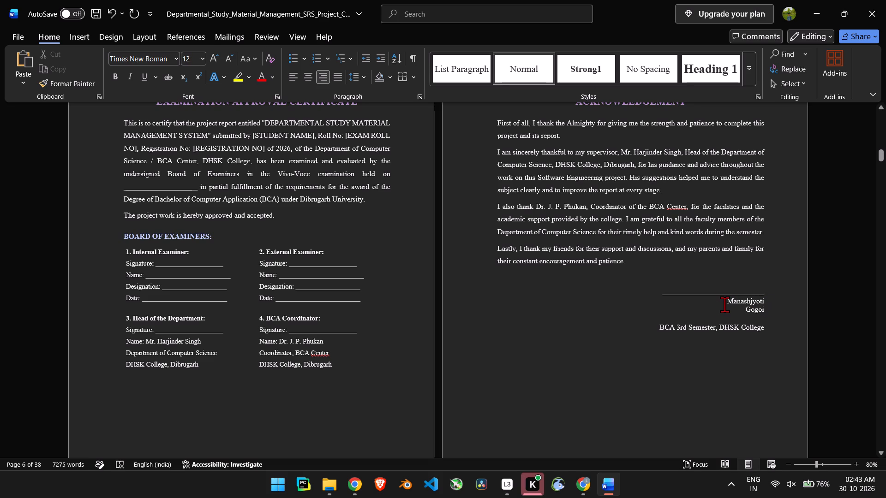
click(724, 304)
click(655, 322)
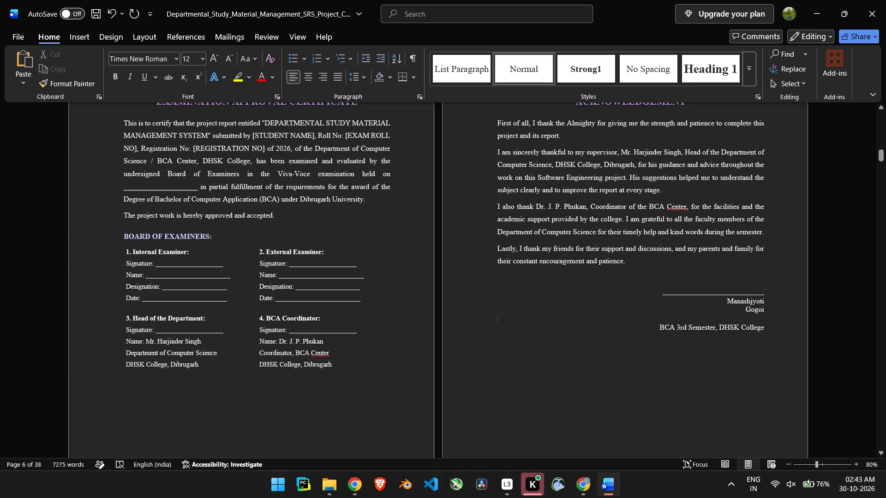
key(BackSpace)
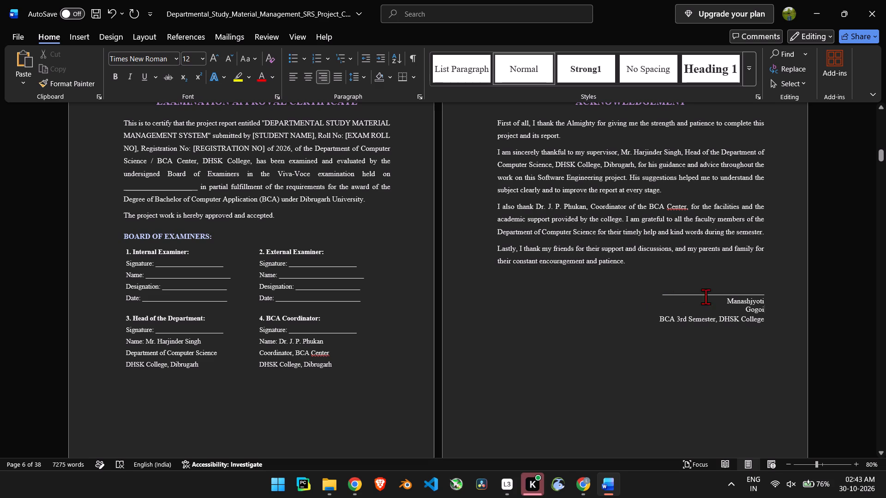
Bring the student's name, split over two lines, onto a single line under the Acknowledgement's signature line.
click(726, 302)
key(BackSpace)
key(BackSpace)
key(BackSpace)
key(BackSpace)
key(BackSpace)
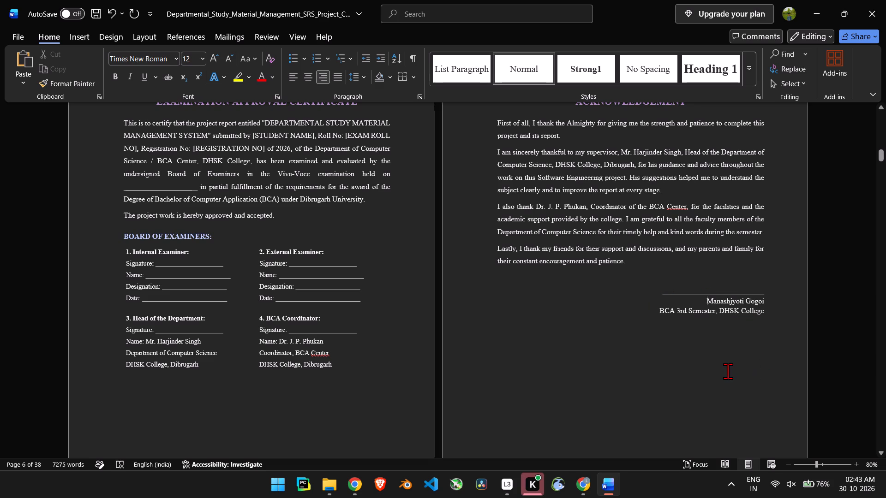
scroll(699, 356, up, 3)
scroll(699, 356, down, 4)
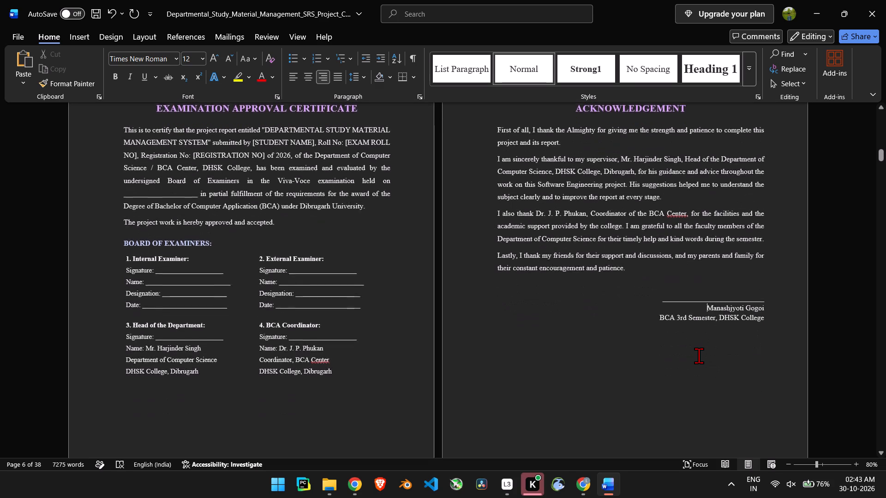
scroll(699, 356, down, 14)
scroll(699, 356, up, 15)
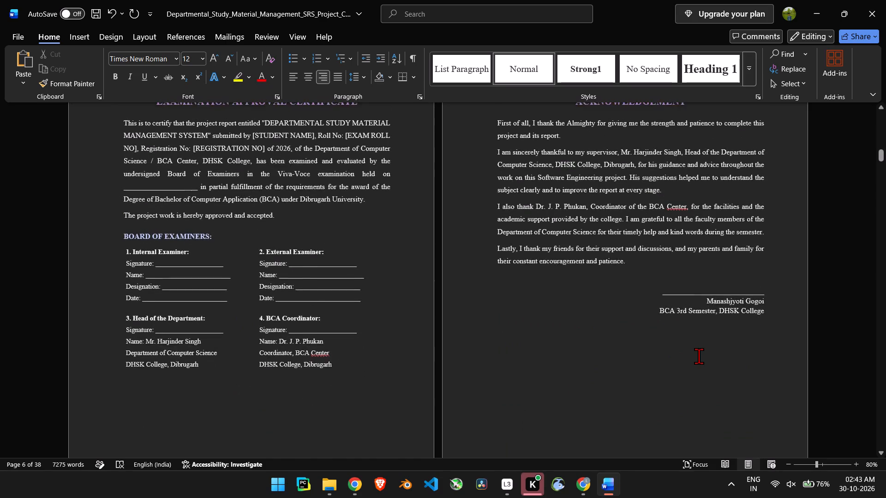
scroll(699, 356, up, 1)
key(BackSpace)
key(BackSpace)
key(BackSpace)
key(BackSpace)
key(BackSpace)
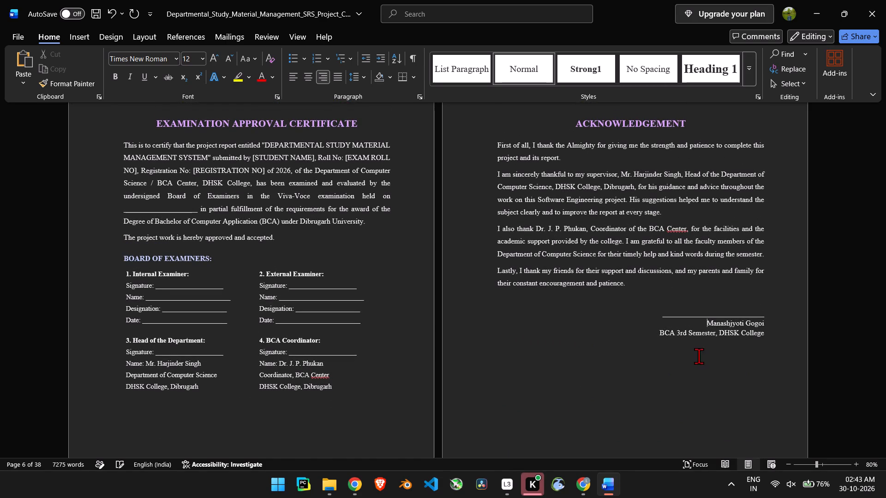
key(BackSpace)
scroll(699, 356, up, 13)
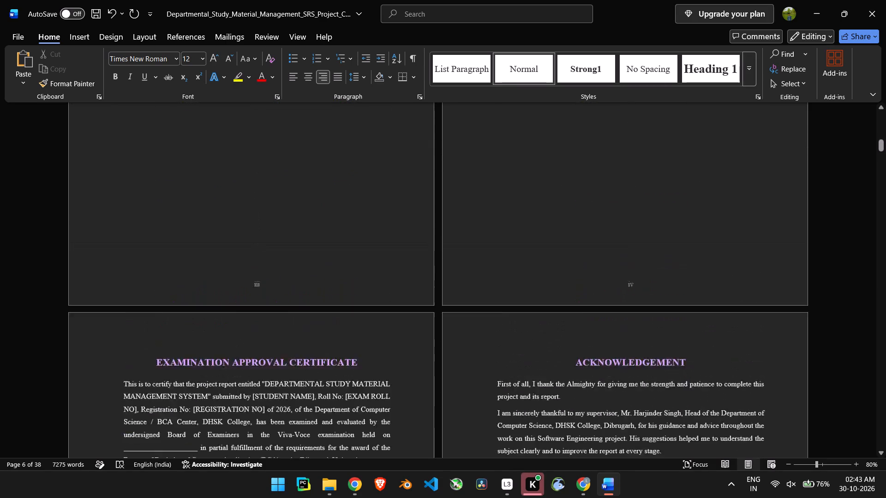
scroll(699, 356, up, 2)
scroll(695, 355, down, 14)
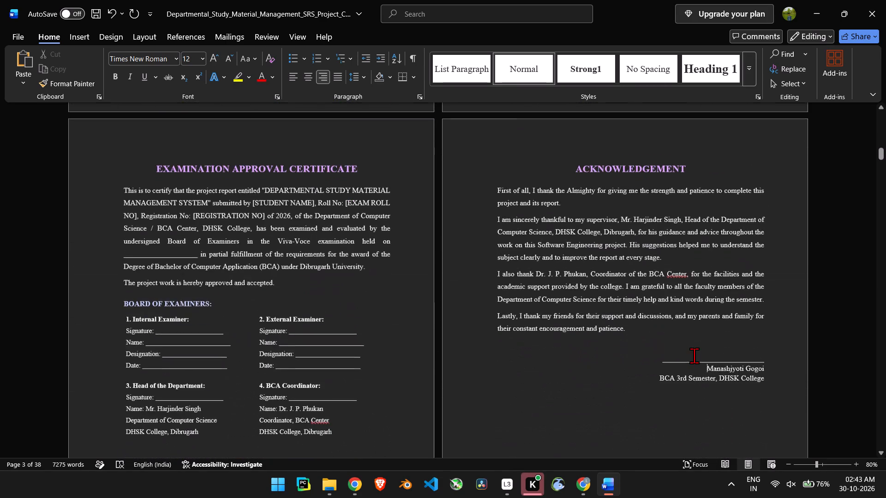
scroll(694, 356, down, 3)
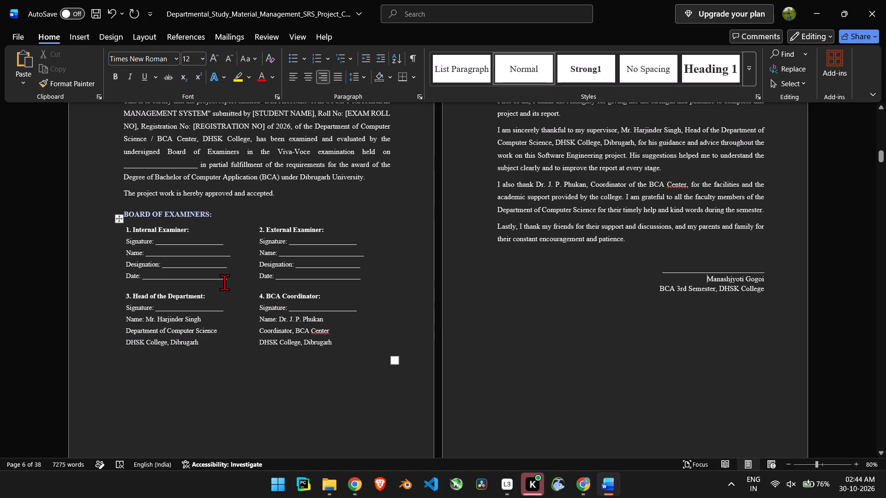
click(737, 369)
Delete the [STUDENT NAME] placeholder after "submitted by" in the Examination Approval Certificate's opening paragraph.
scroll(642, 352, up, 3)
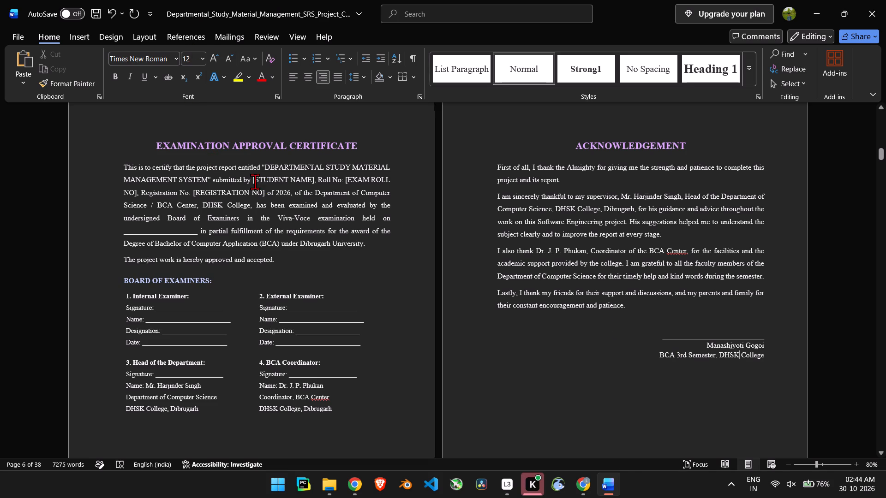
drag(252, 181, 312, 180)
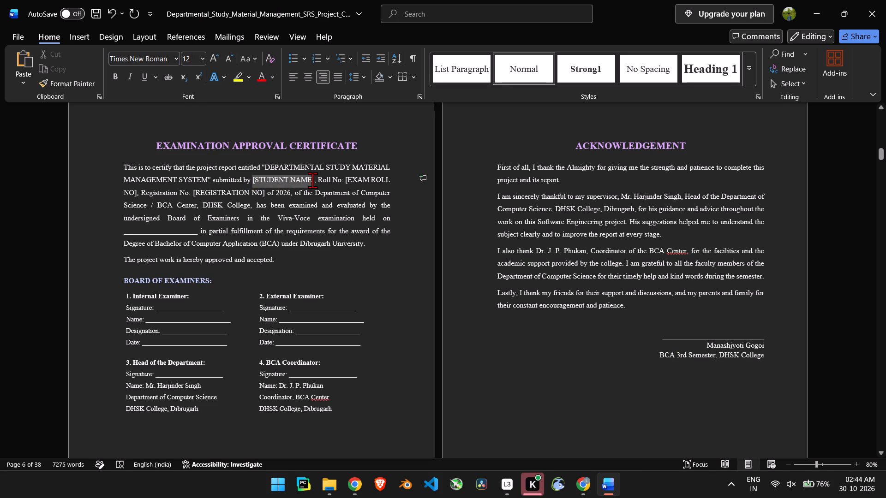
drag(312, 180, 313, 184)
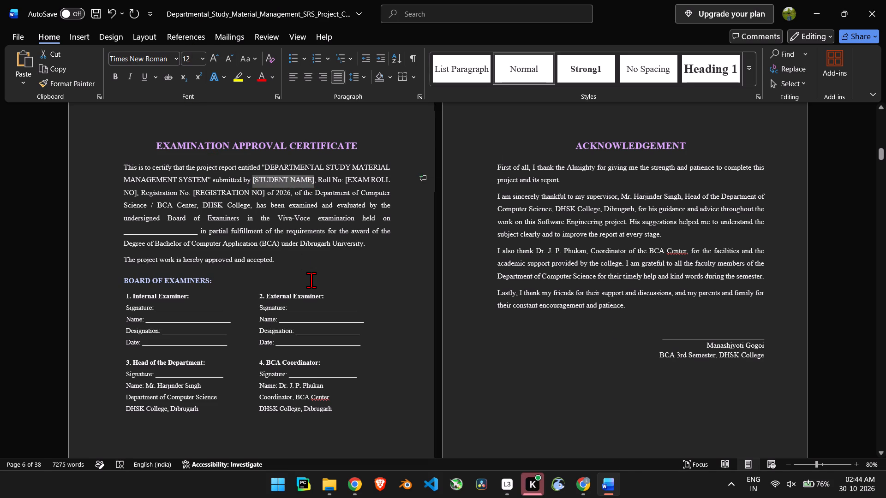
key(BackSpace)
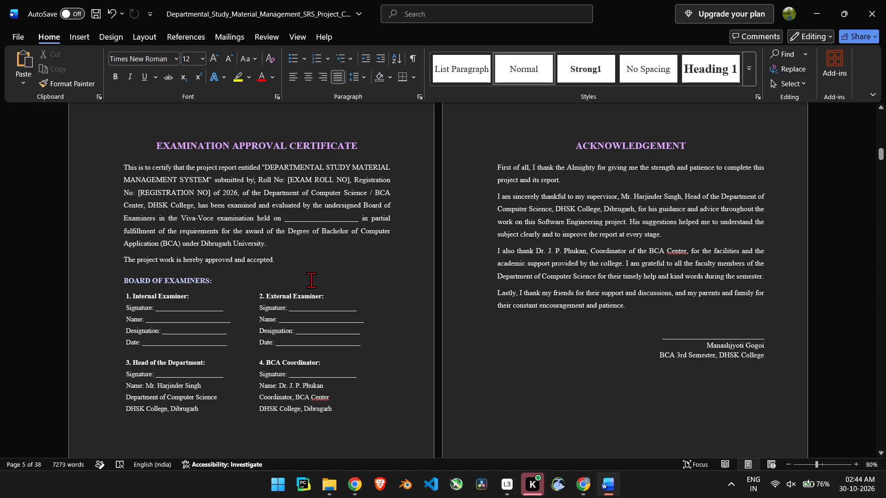
Try inserting the copied student's name after "submitted by", undo each insertion, and keep an added space before the comma.
key(ctrl+v)
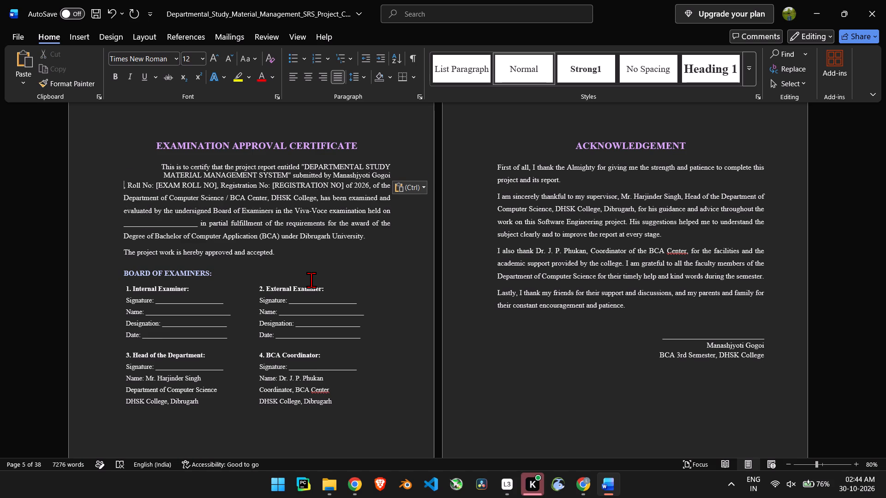
key(ctrl+z)
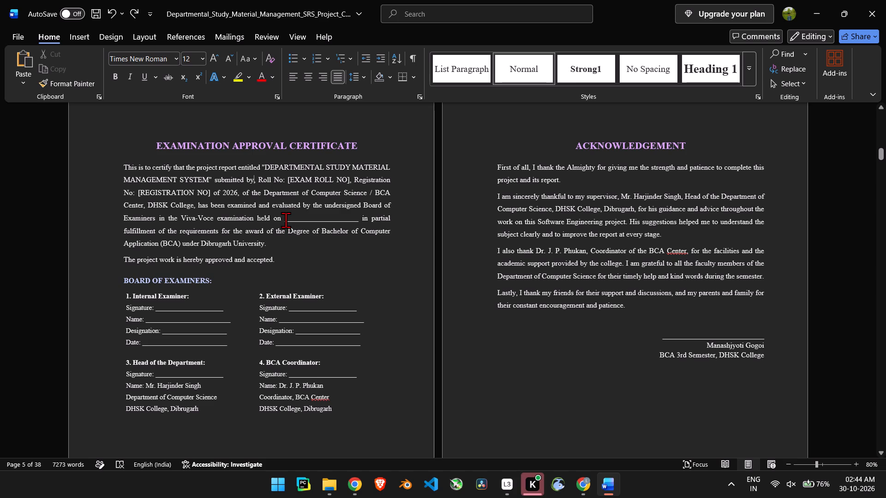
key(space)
key(ctrl+v)
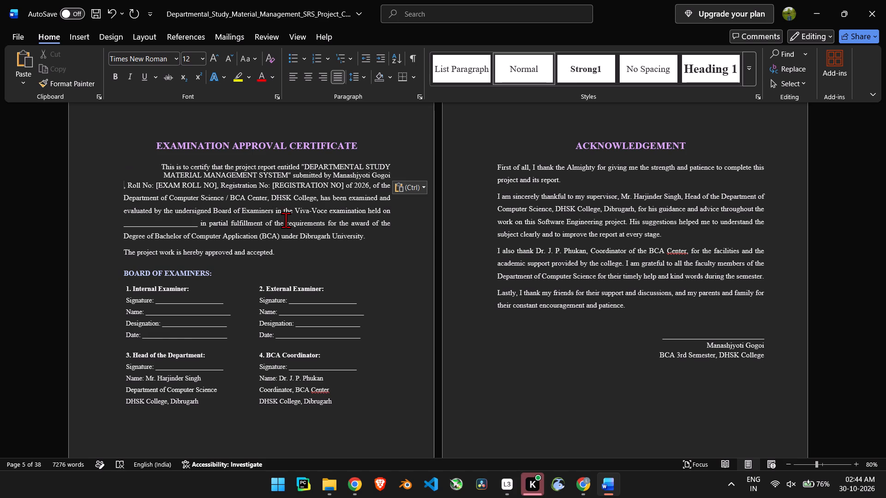
key(ctrl+z)
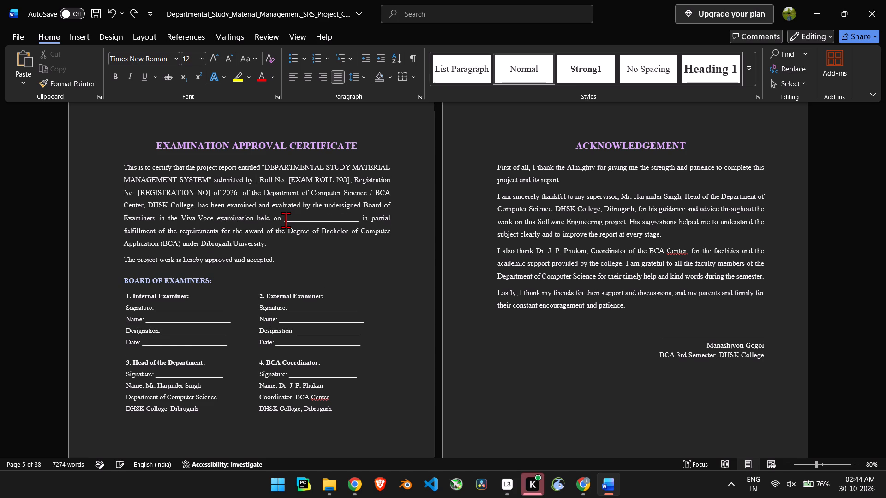
Enter the student's name by hand after "submitted by" in the Examination Approval Certificate, directly before the comma preceding "Roll No".
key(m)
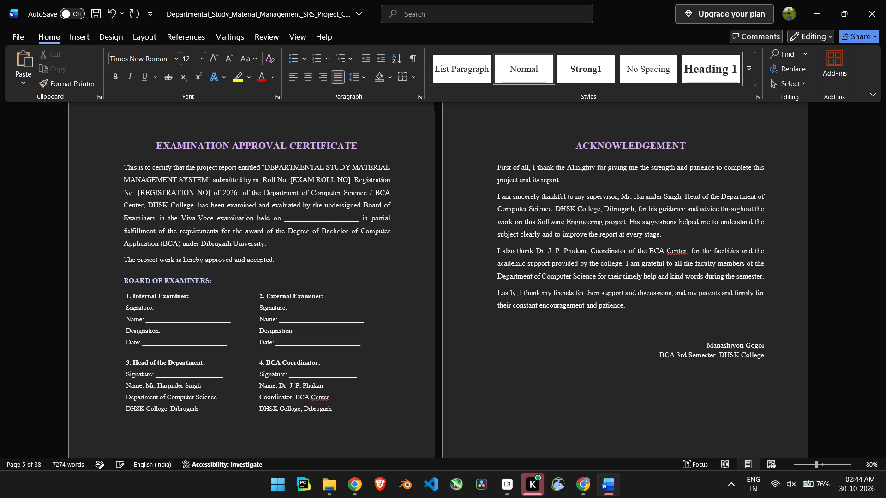
key(BackSpace)
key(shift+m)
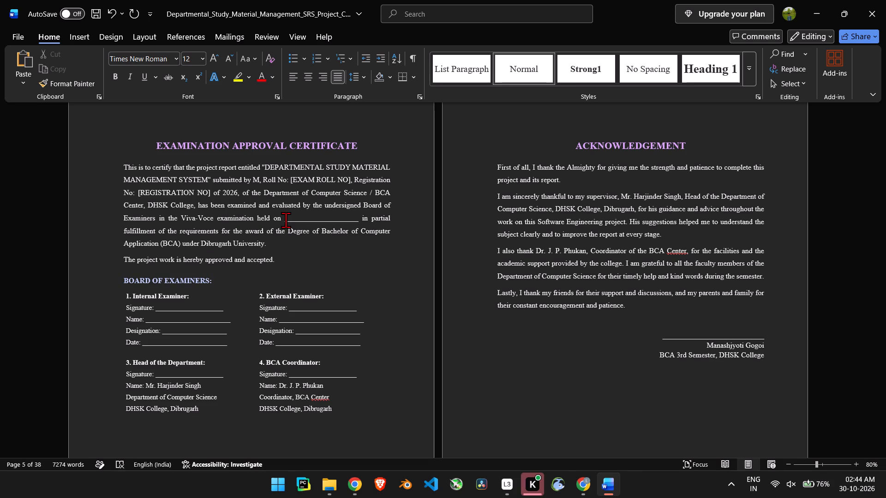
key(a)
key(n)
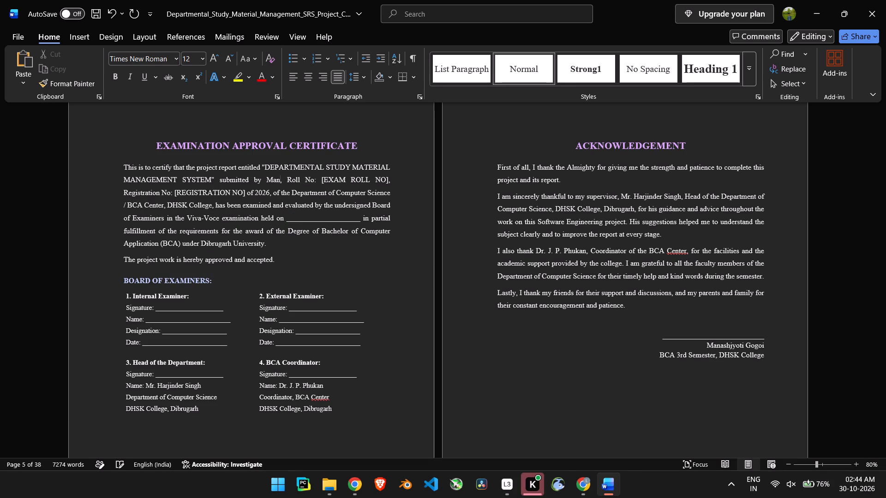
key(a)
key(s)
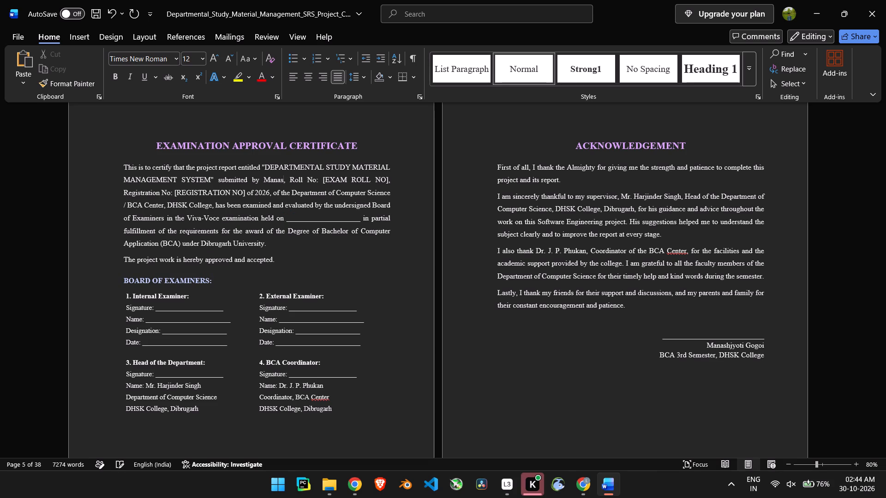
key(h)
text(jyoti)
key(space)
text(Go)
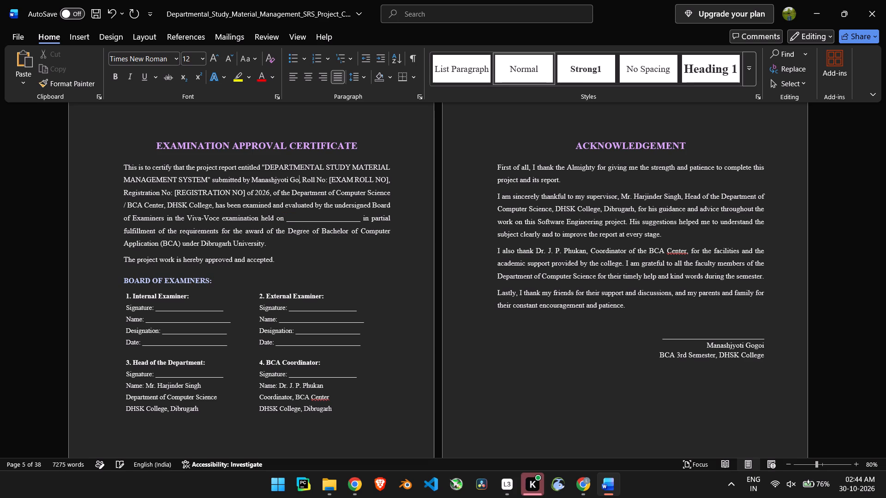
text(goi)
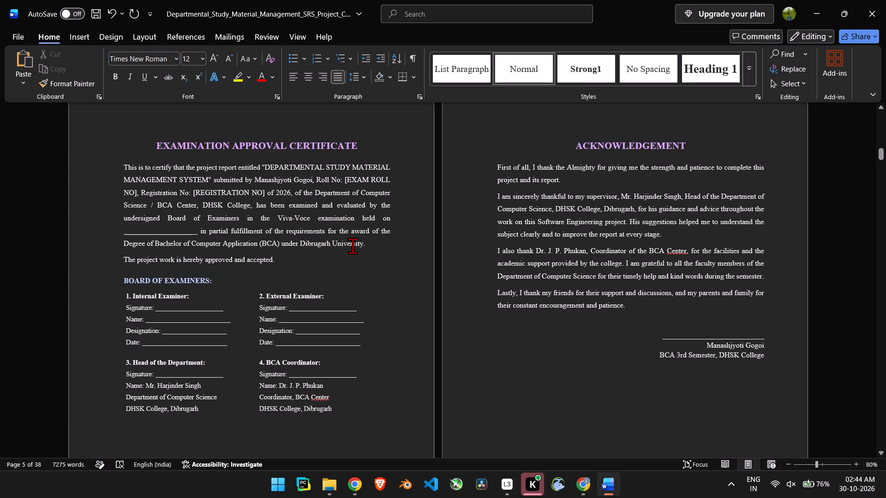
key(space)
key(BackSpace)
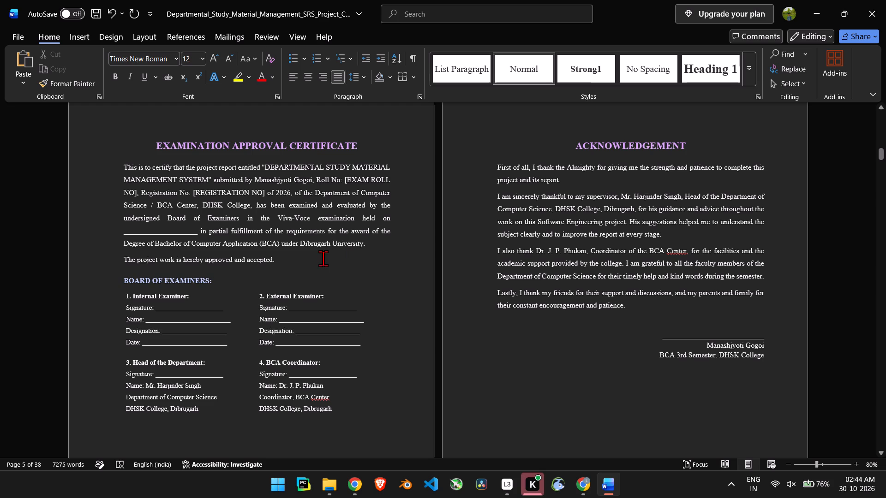
Replace the [EXAM ROLL NO] placeholder in the Examination Approval Certificate with the exam roll number copied from the Certificate of the Supervisor.
drag(347, 180, 355, 181)
drag(345, 180, 229, 189)
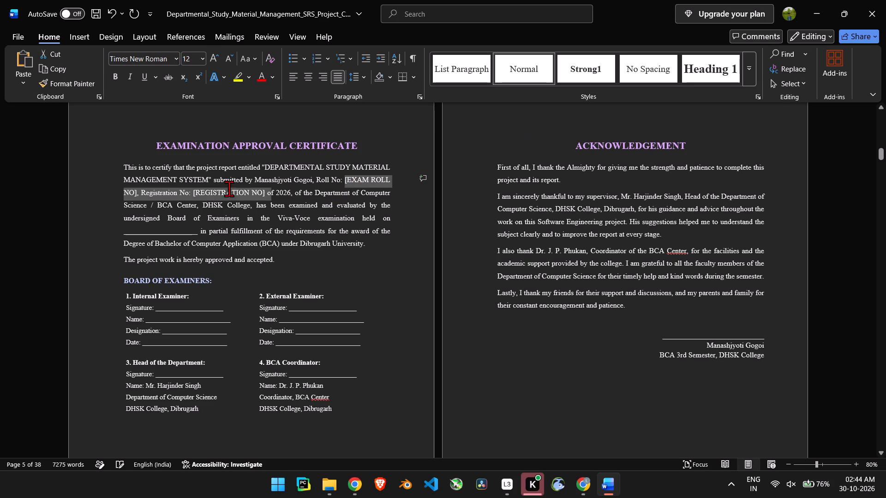
drag(229, 189, 138, 196)
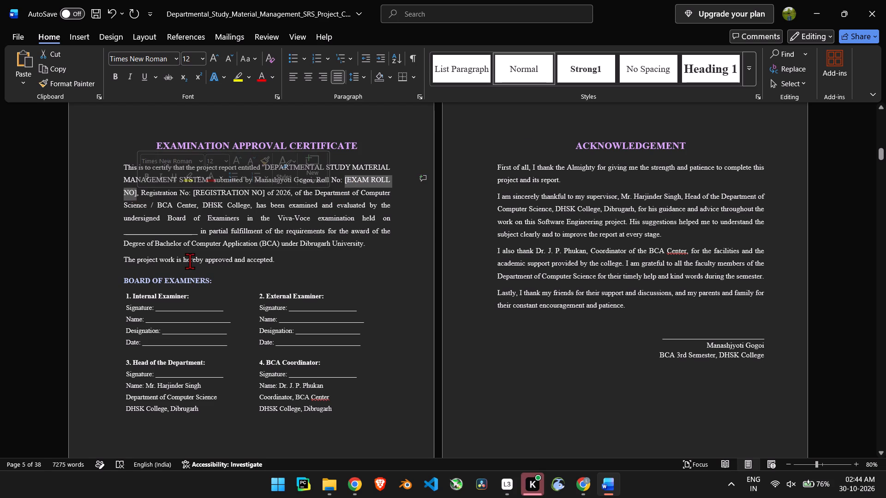
key(BackSpace)
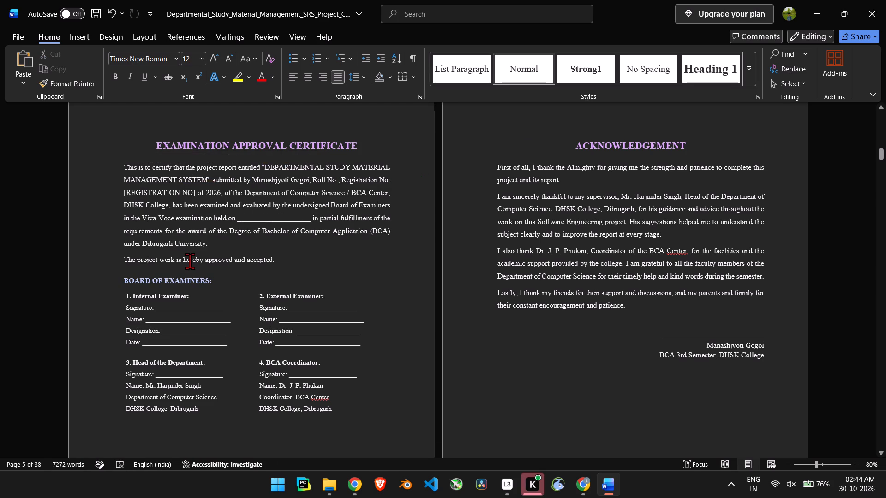
scroll(217, 295, up, 17)
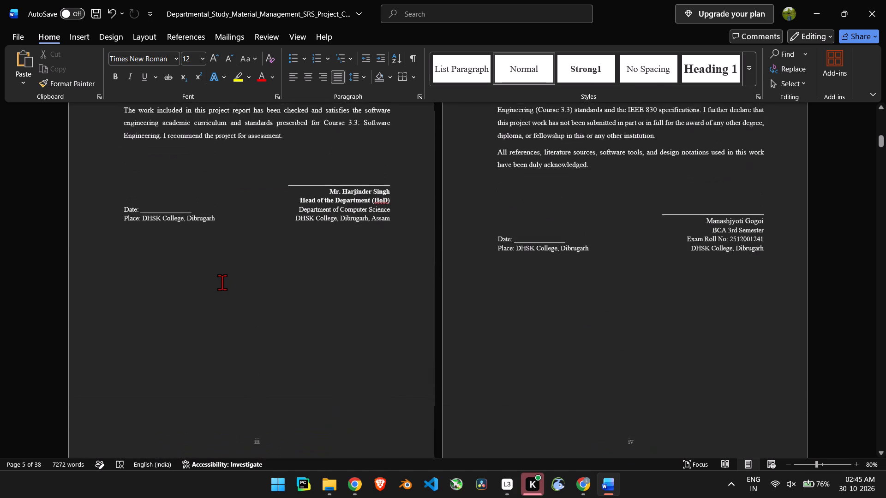
scroll(500, 269, up, 7)
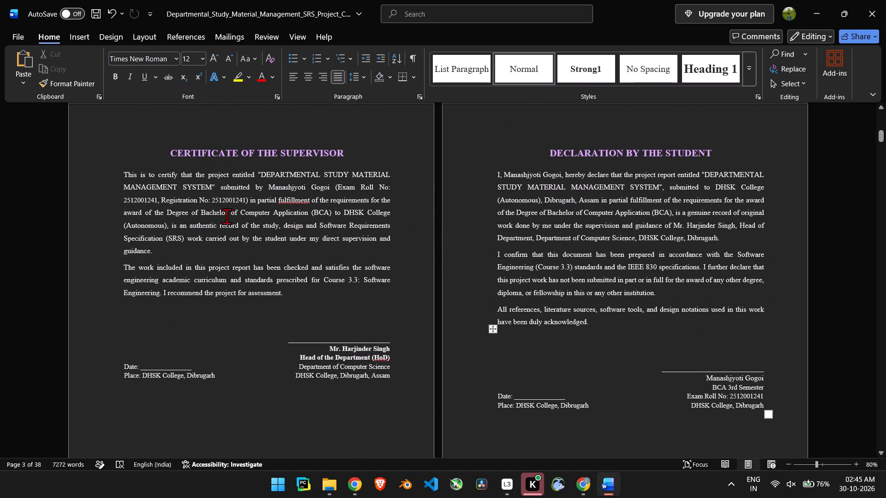
drag(122, 199, 156, 200)
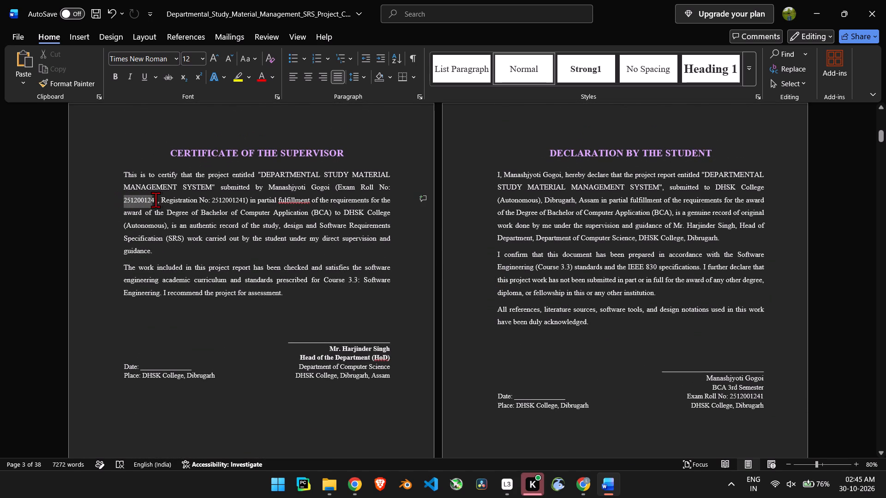
drag(156, 200, 157, 200)
key(ctrl+c)
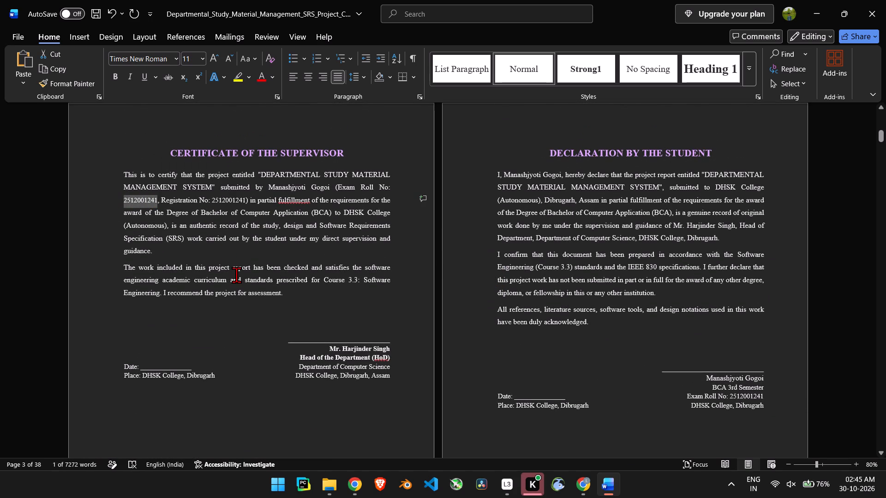
scroll(211, 266, down, 20)
scroll(211, 266, down, 1)
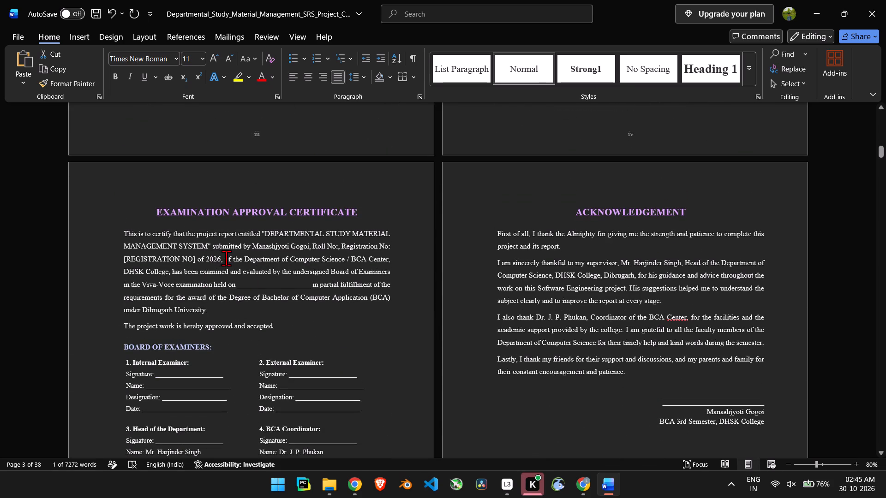
click(338, 246)
key(ctrl+v)
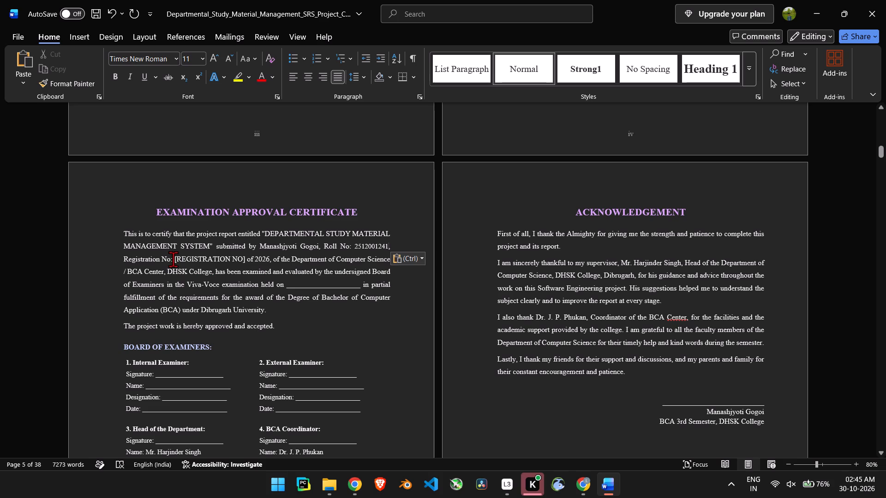
Replace the [REGISTRATION NO] placeholder in the Examination Approval Certificate with the same copied number, followed by a space before "of 2026".
drag(174, 260, 237, 260)
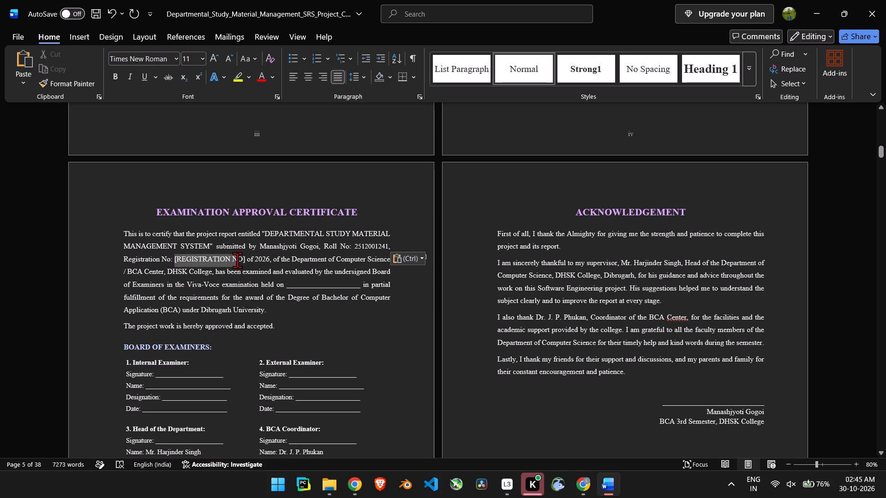
drag(237, 260, 243, 260)
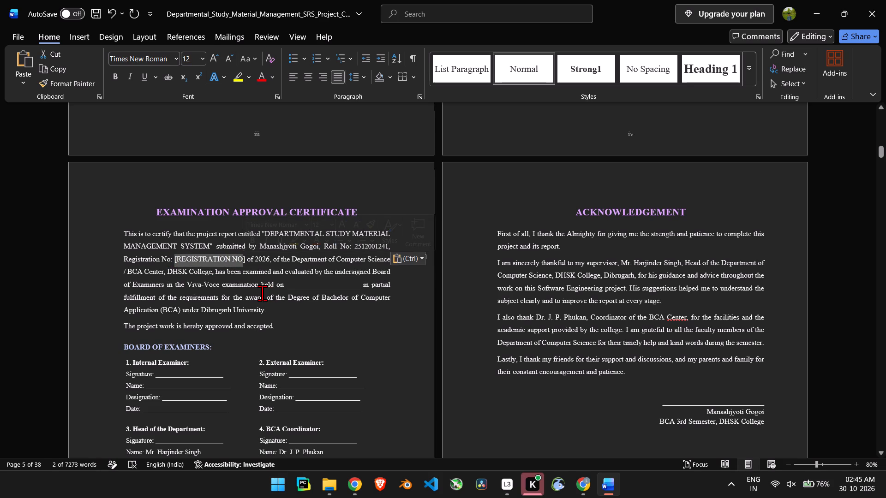
key(shift+Right)
key(BackSpace)
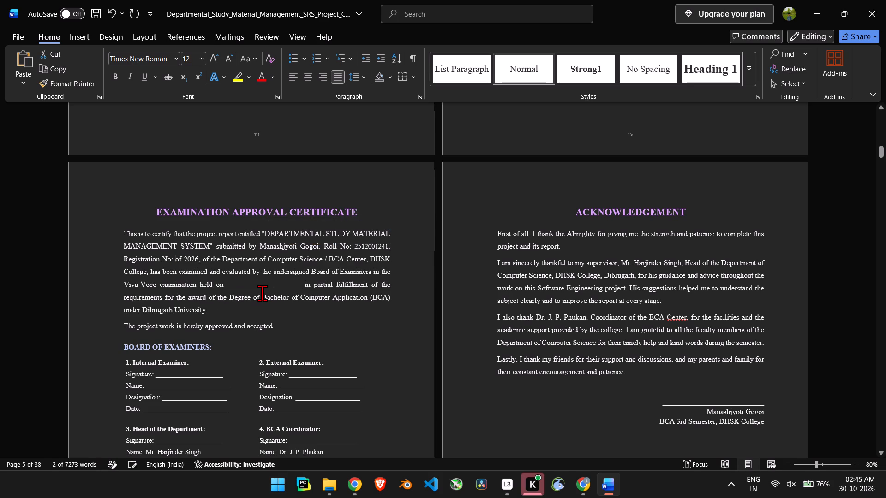
key(ctrl+v)
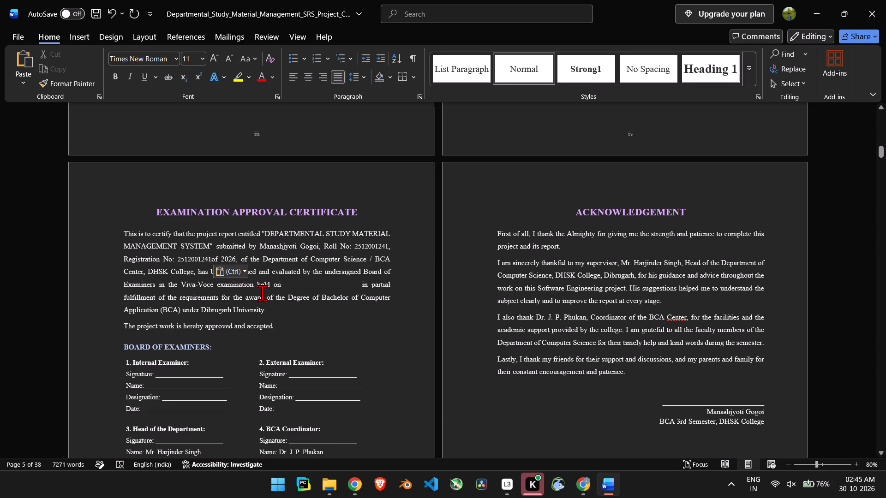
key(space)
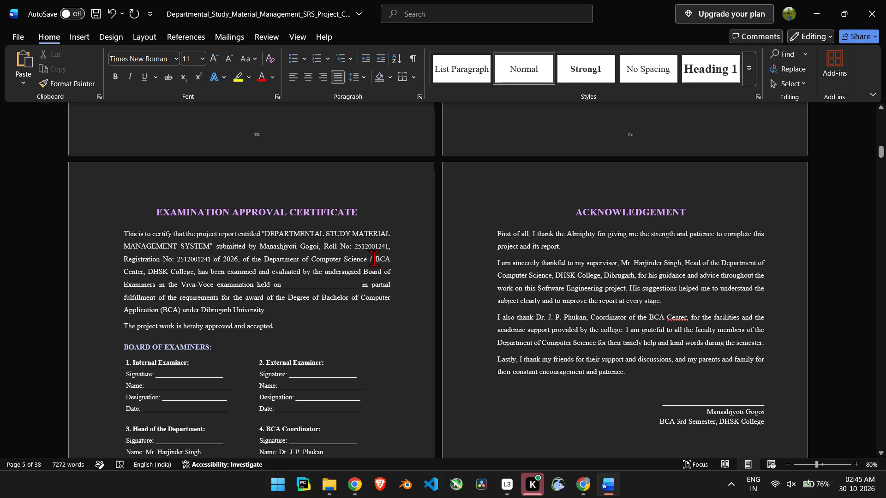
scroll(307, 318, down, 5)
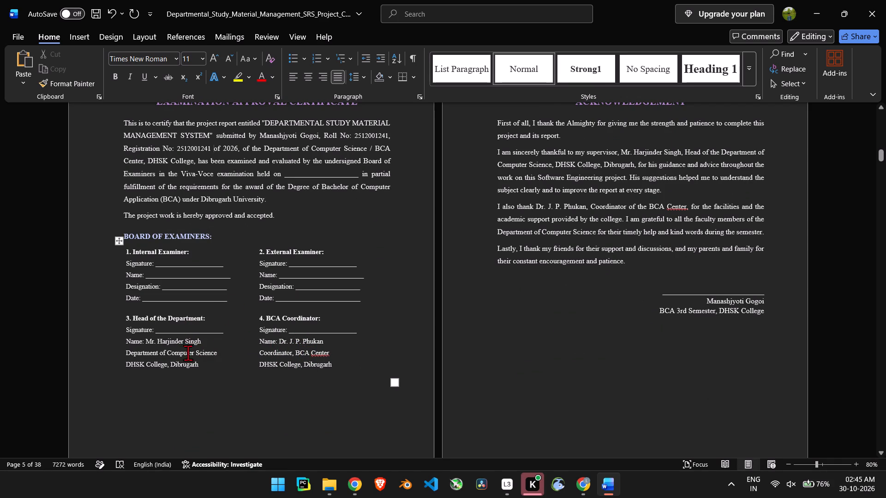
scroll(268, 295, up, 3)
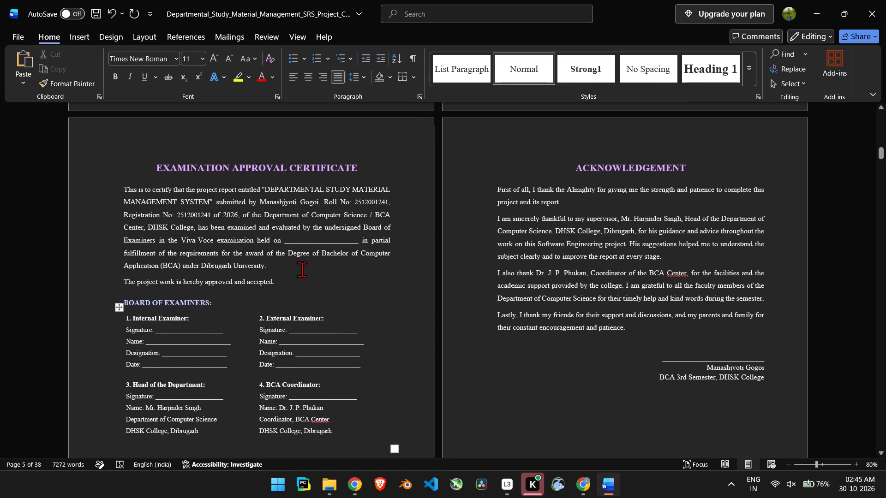
Delete "Dibrugarh University" after "under" at the end of the Examination Approval Certificate's first paragraph.
click(265, 266)
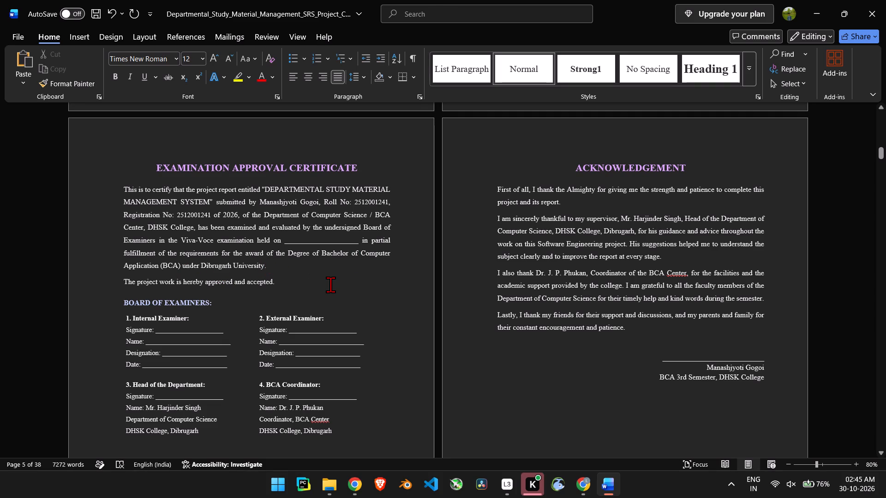
key(BackSpace)
key(BackSpace)
key(BackSpace)
key(BackSpace)
key(BackSpace)
key(BackSpace)
key(BackSpace)
key(BackSpace)
key(BackSpace)
key(BackSpace)
key(BackSpace)
key(BackSpace)
key(BackSpace)
key(BackSpace)
key(BackSpace)
key(BackSpace)
key(BackSpace)
key(BackSpace)
key(BackSpace)
key(BackSpace)
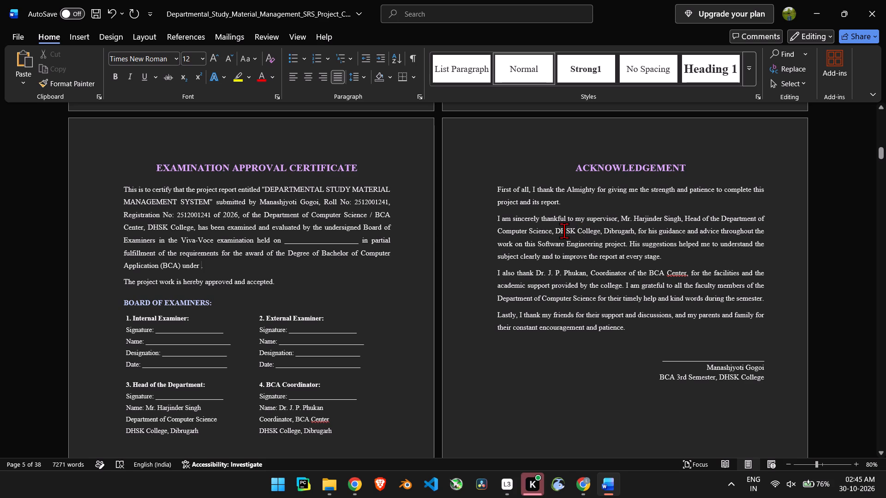
Copy "DHSK College (Autonomous)" from the Certificate of the Coordinator and insert it after "(BCA) under" in the Examination Approval Certificate.
scroll(554, 230, up, 2)
scroll(554, 230, up, 20)
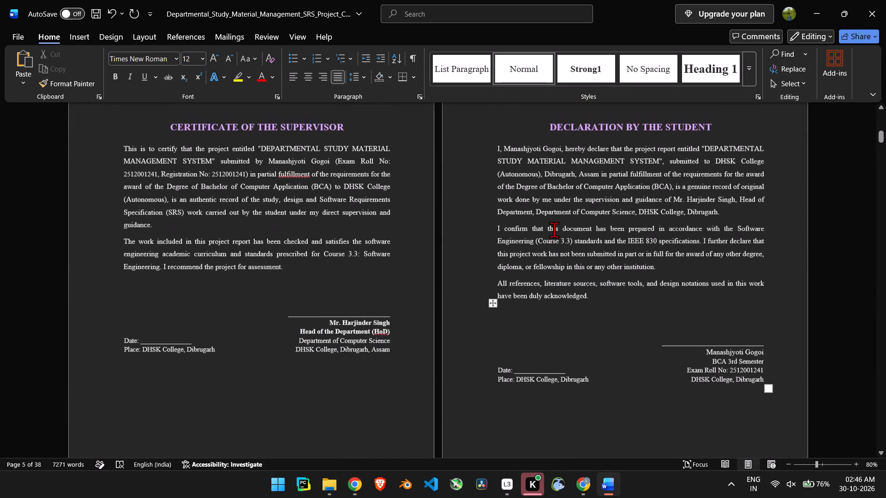
scroll(611, 210, up, 16)
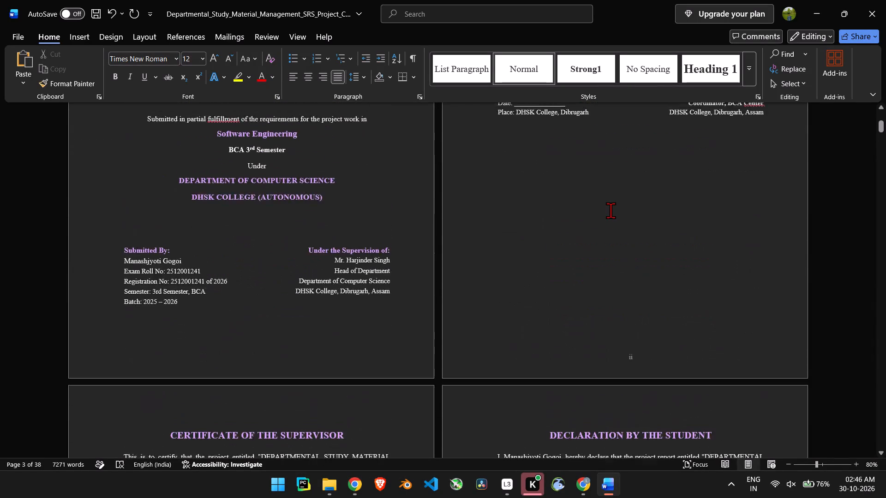
scroll(611, 210, up, 7)
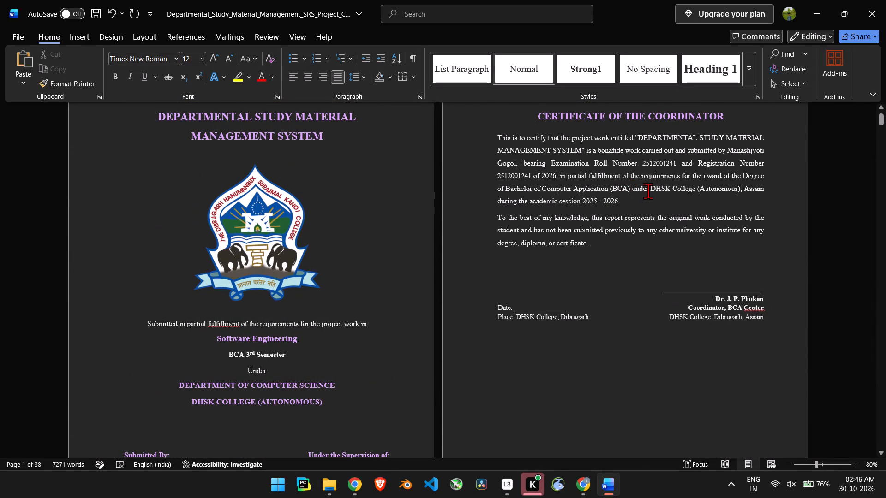
drag(650, 189, 738, 187)
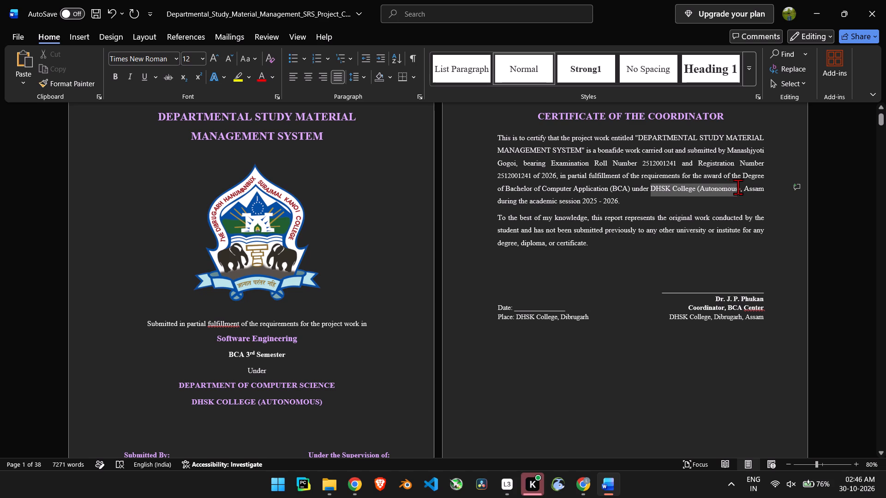
drag(738, 187, 741, 192)
drag(741, 192, 741, 192)
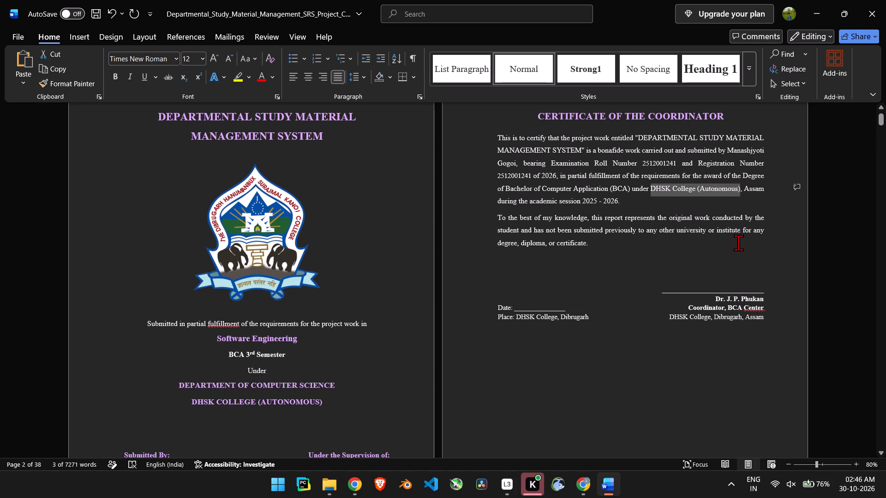
key(ctrl+c)
scroll(459, 308, down, 18)
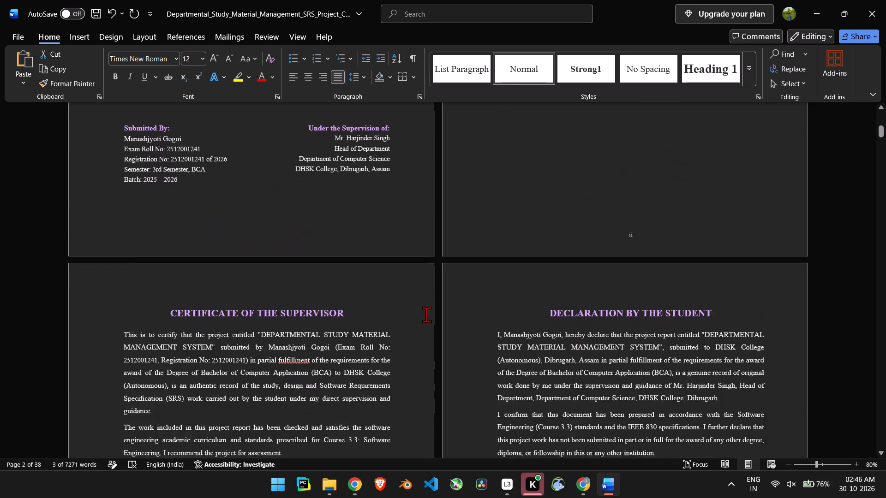
scroll(426, 314, down, 20)
scroll(426, 314, down, 3)
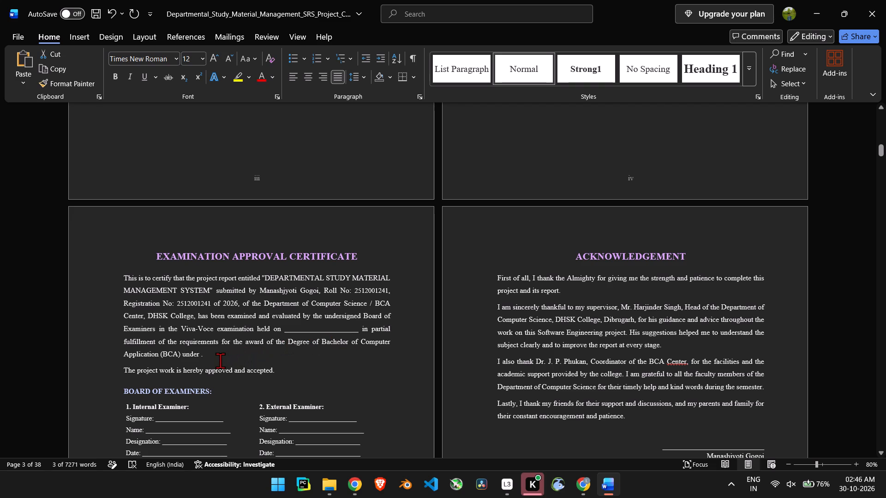
click(200, 355)
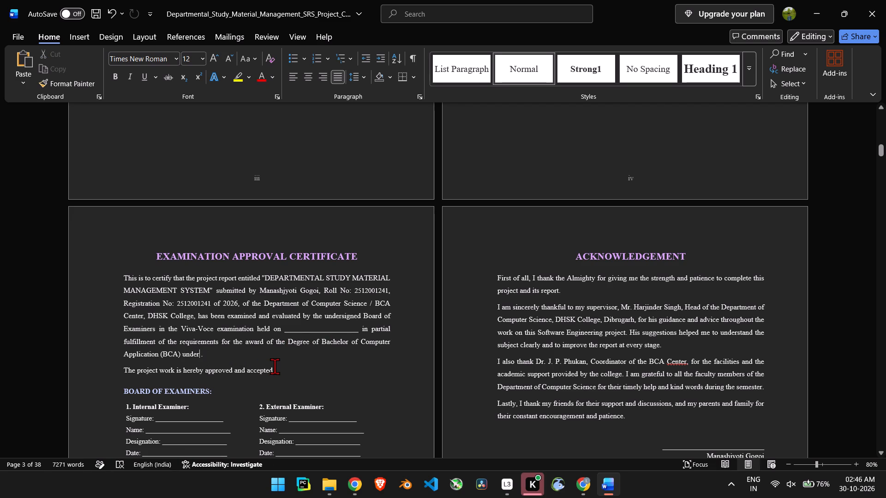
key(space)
key(ctrl+v)
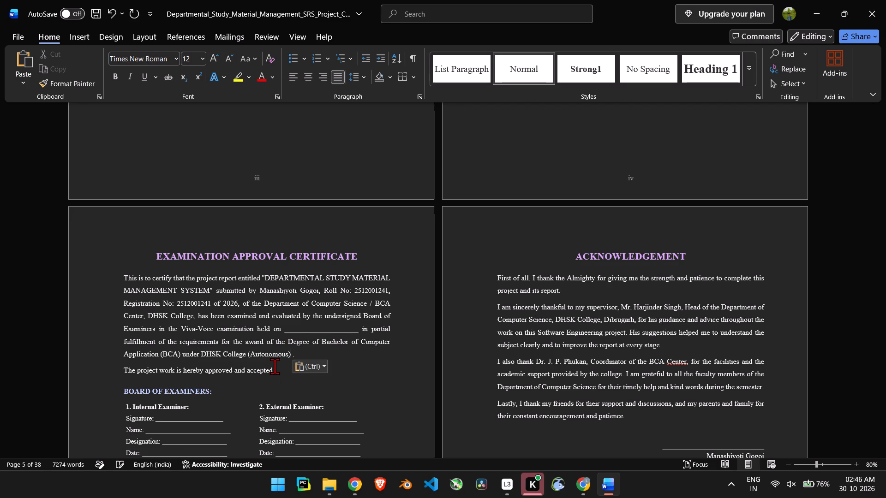
Remove the stray space between "DHSK College (Autonomous)" and the full stop in the Examination Approval Certificate.
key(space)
key(BackSpace)
key(Right)
key(BackSpace)
click(349, 338)
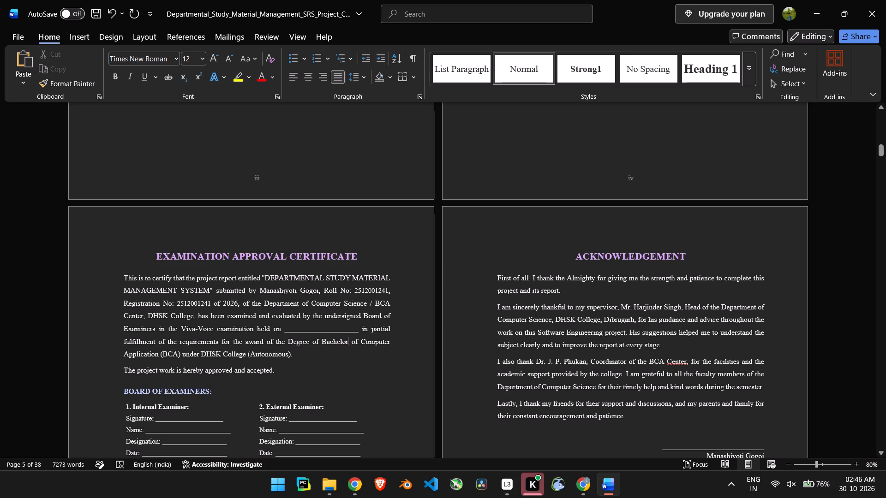
Look over the Abstract and Table of Contents pages, and return to the Board of Examiners block.
scroll(371, 350, down, 18)
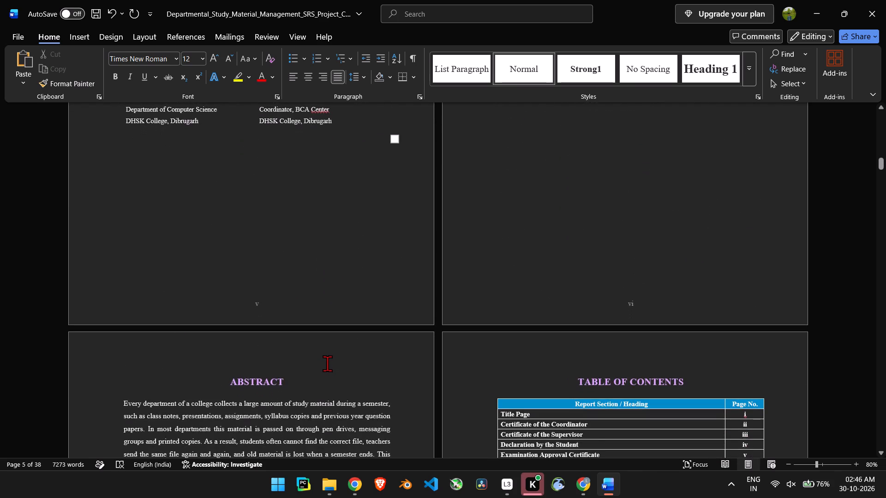
scroll(327, 363, down, 11)
scroll(325, 363, up, 6)
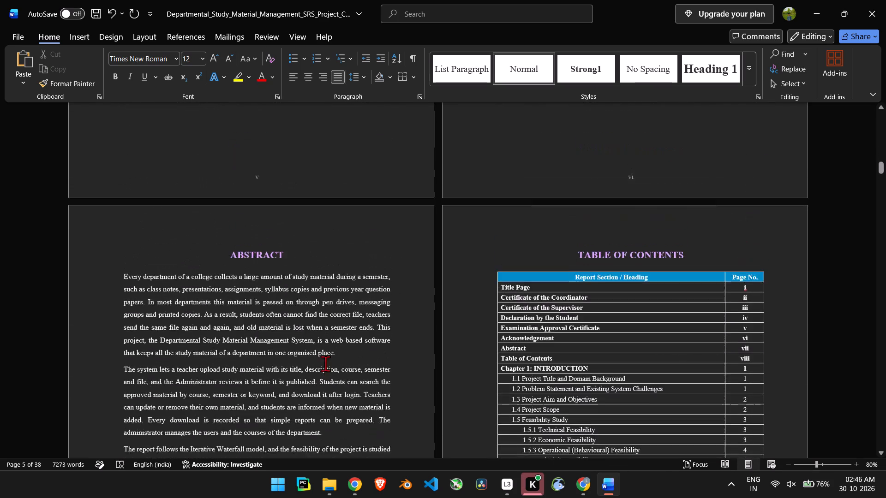
scroll(325, 363, up, 14)
click(347, 405)
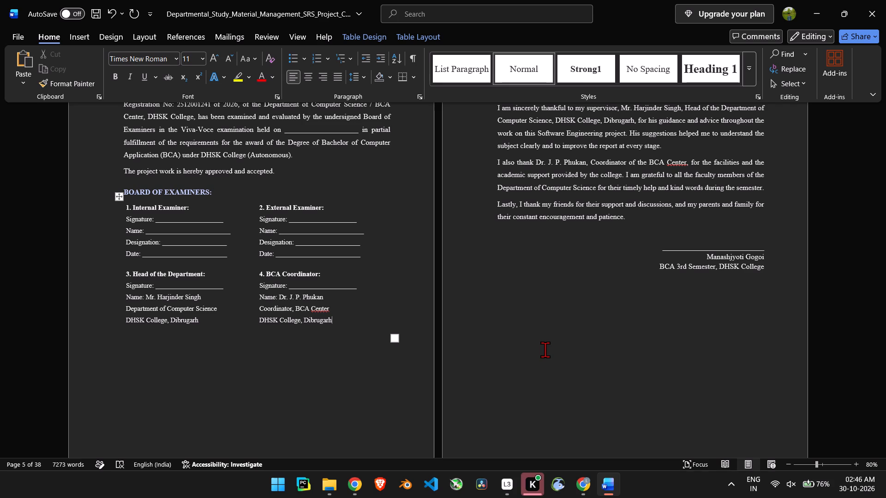
Proofread the cover page, Certificate of the Coordinator, Certificate of the Supervisor and Declaration by the Student.
scroll(411, 334, up, 13)
scroll(411, 334, up, 15)
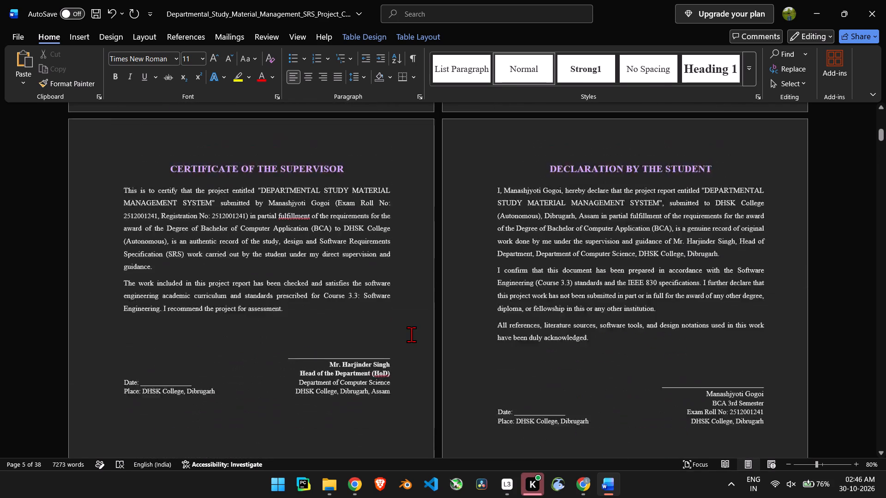
scroll(411, 334, up, 20)
scroll(411, 334, up, 16)
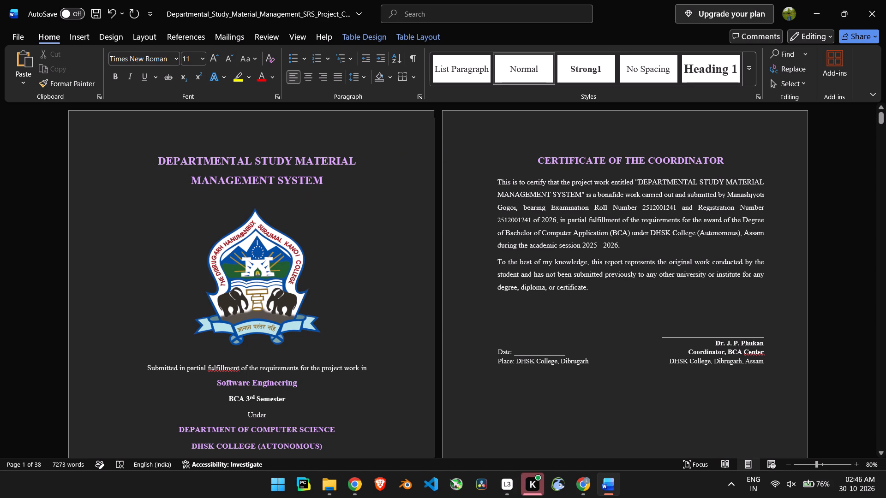
scroll(305, 292, down, 6)
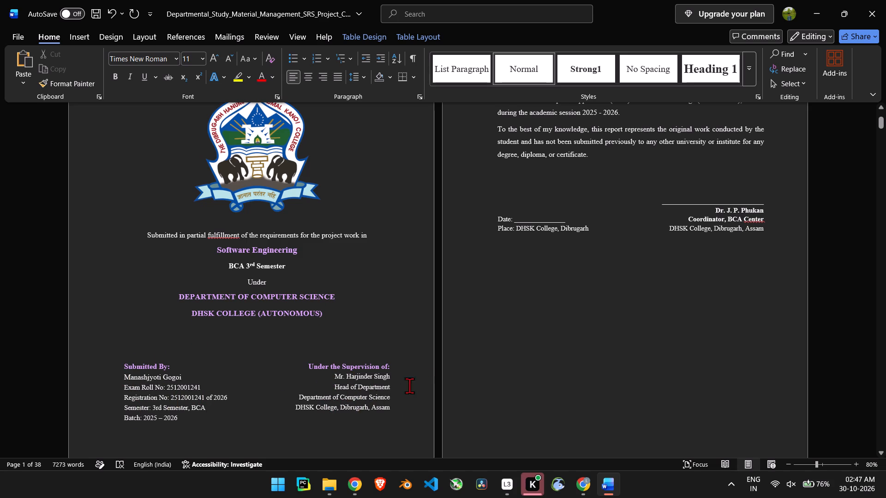
scroll(485, 351, up, 7)
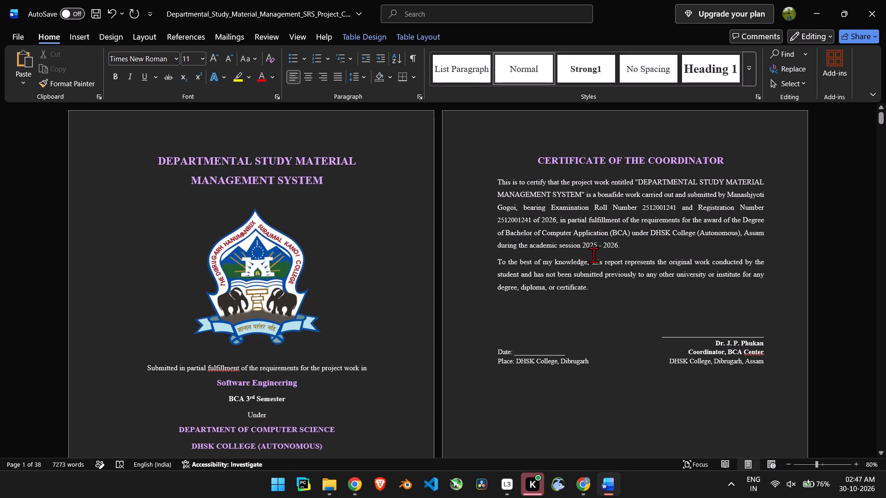
scroll(582, 258, down, 2)
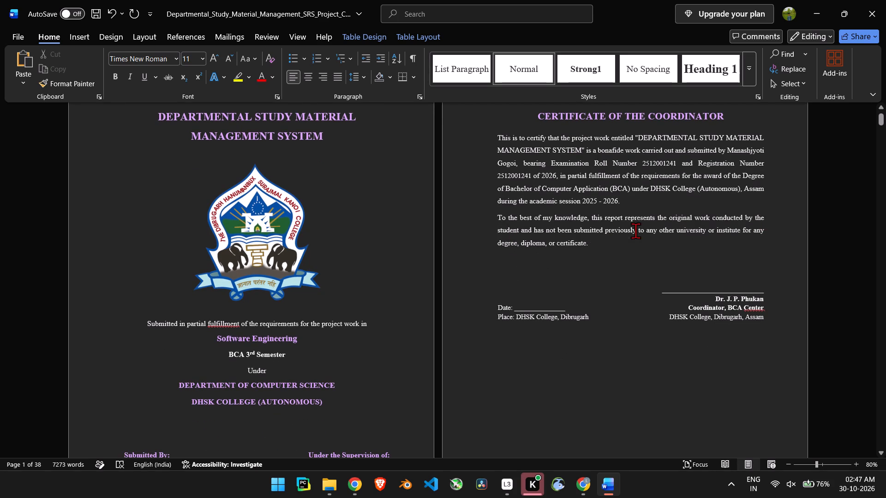
scroll(593, 269, down, 7)
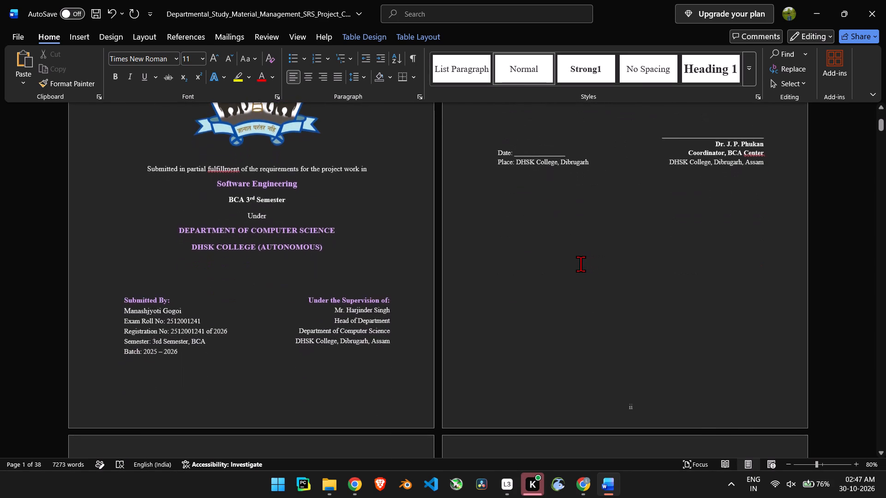
scroll(581, 264, down, 13)
scroll(220, 237, down, 2)
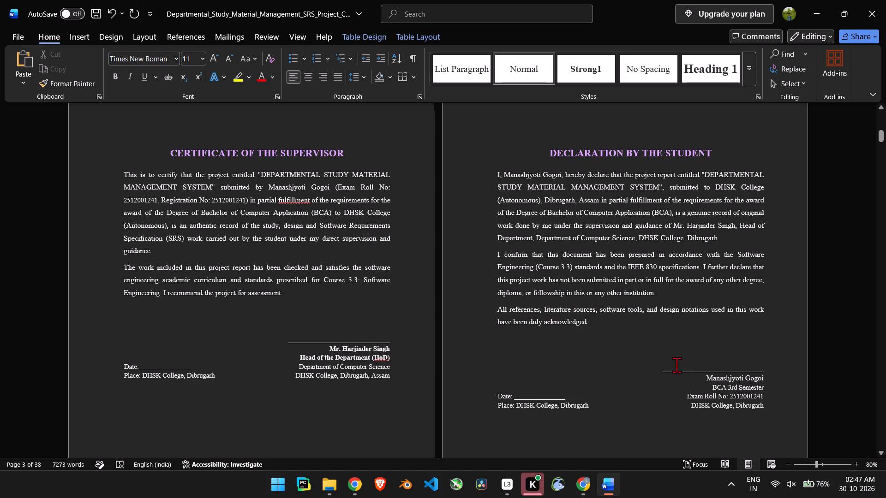
scroll(721, 400, down, 1)
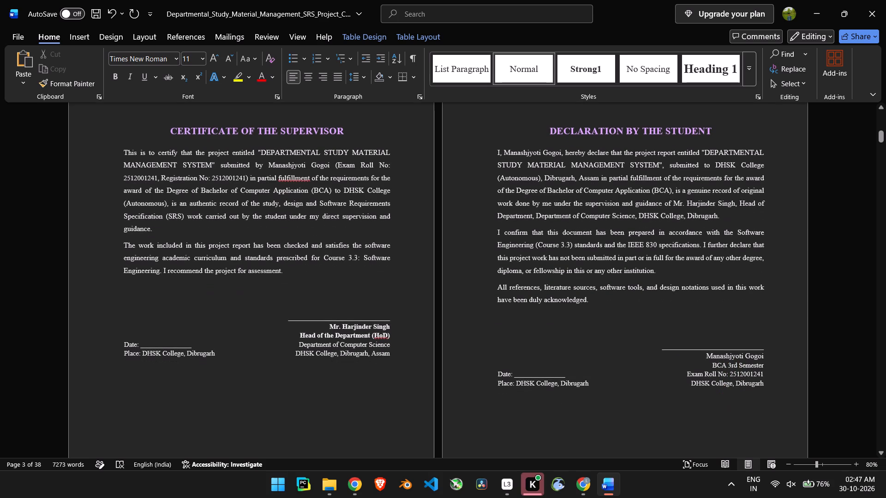
scroll(713, 403, down, 11)
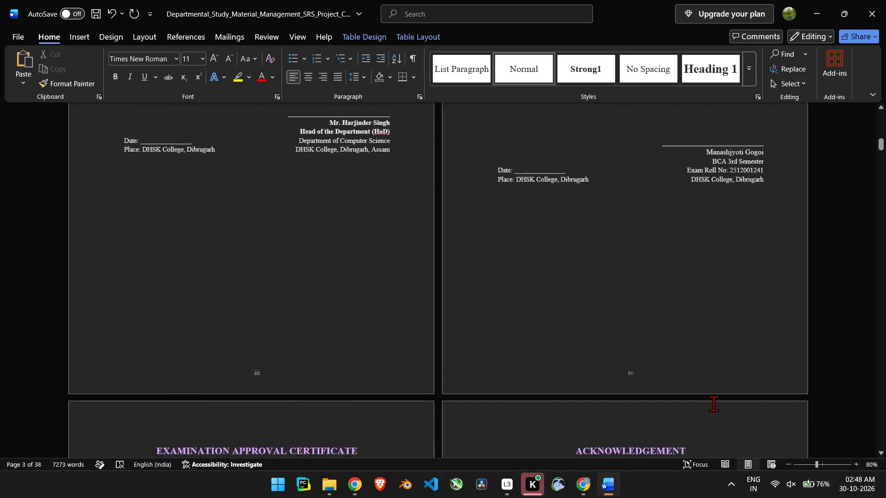
Proofread the Examination Approval Certificate, Acknowledgement and Abstract, and look over the Table of Contents.
scroll(713, 403, down, 11)
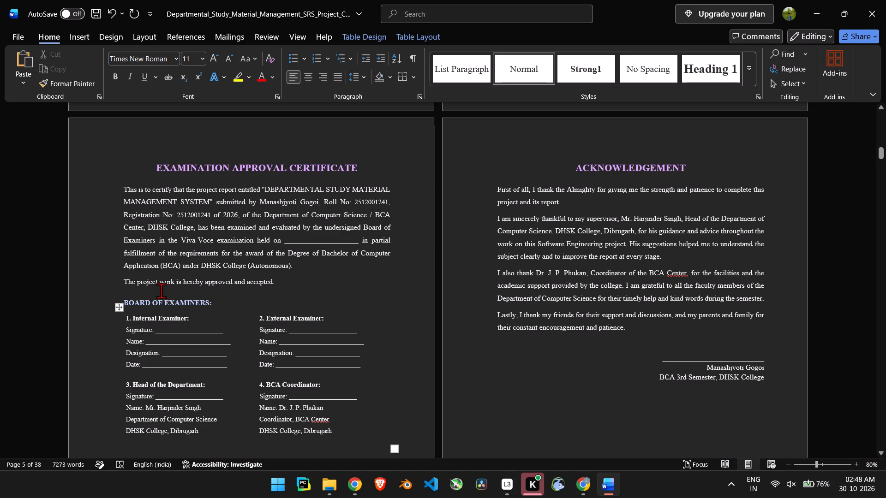
scroll(202, 324, down, 3)
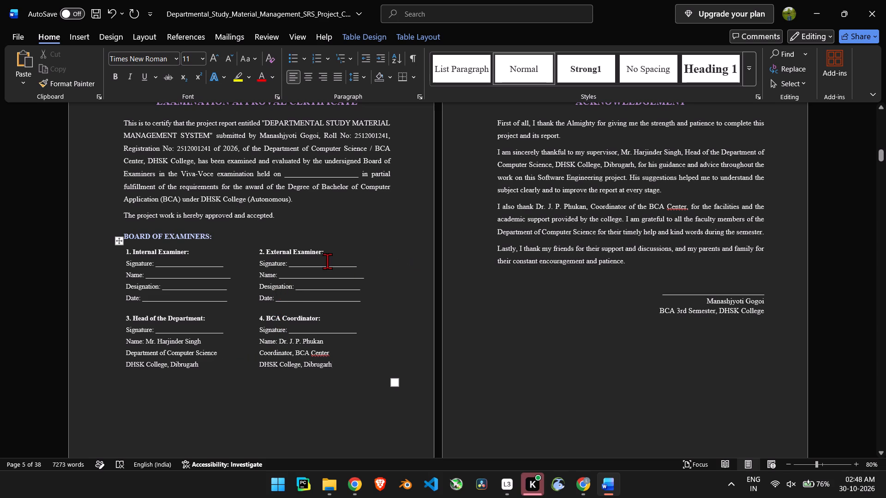
scroll(617, 302, up, 2)
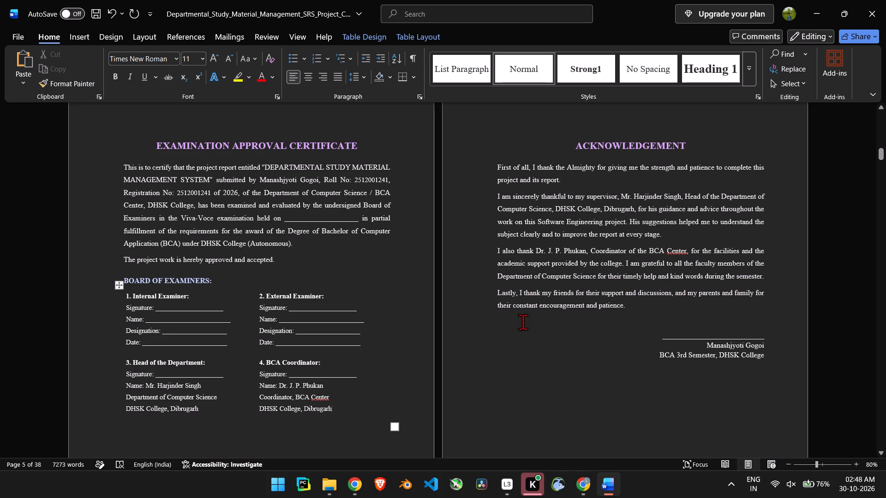
scroll(629, 328, down, 2)
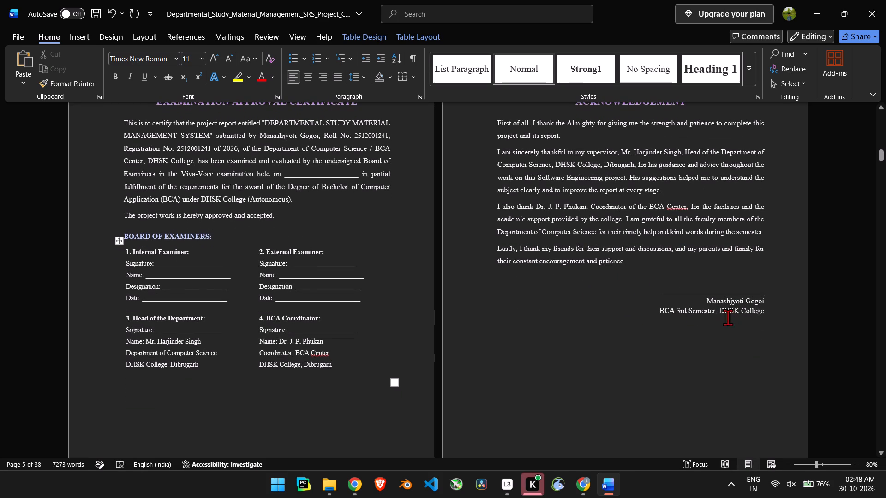
scroll(703, 330, down, 11)
scroll(696, 335, up, 2)
scroll(696, 335, down, 10)
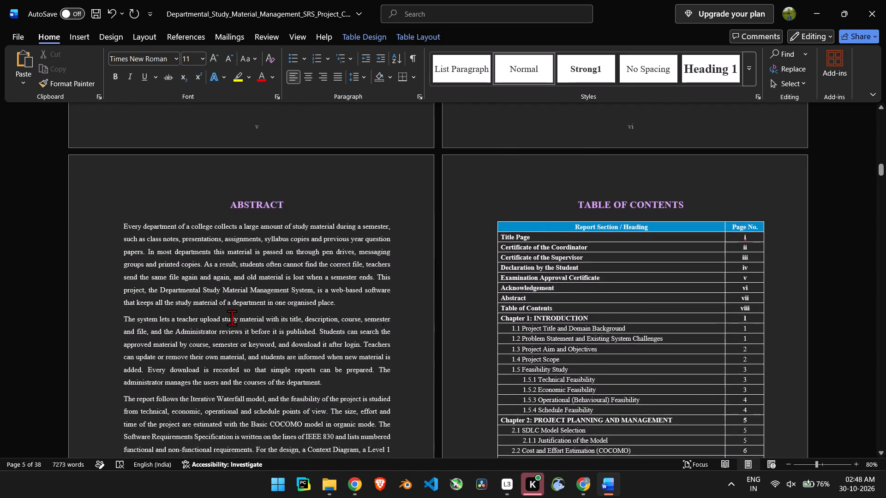
scroll(208, 316, down, 6)
scroll(207, 315, up, 2)
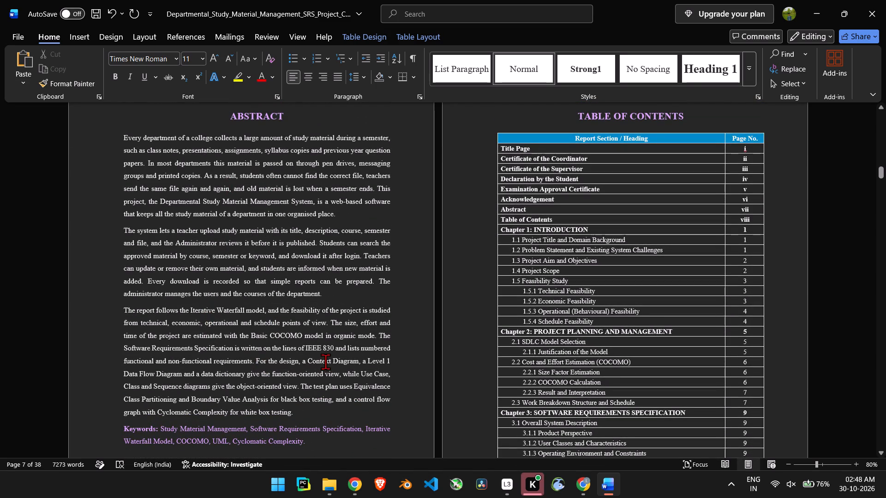
scroll(505, 300, down, 3)
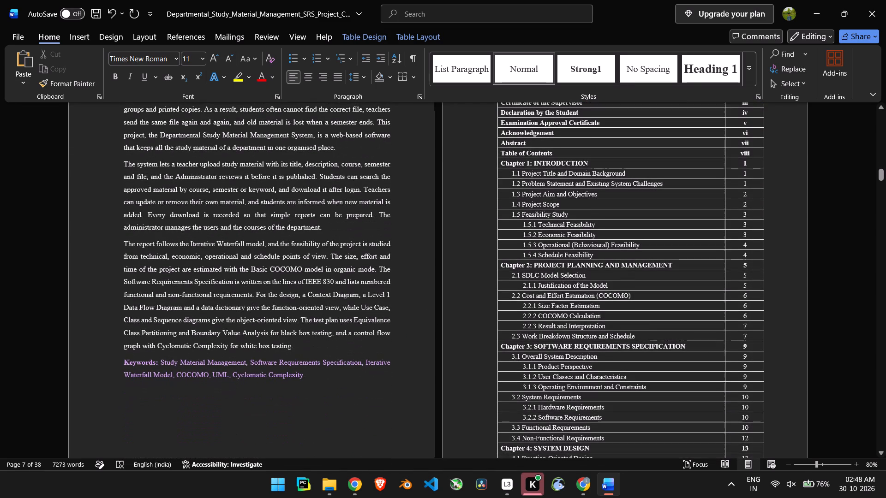
Look over the end of the Abstract and check the Table of Contents entries up to the Appendix.
scroll(505, 300, up, 2)
scroll(539, 184, down, 3)
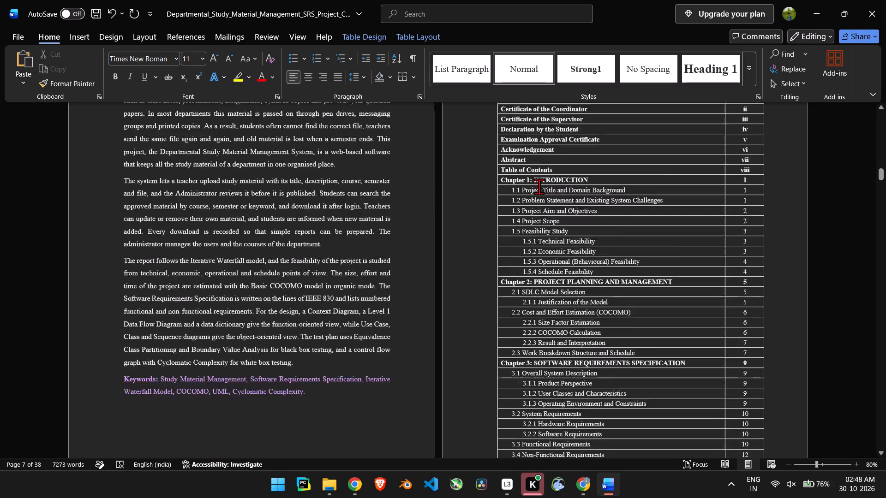
scroll(539, 186, down, 19)
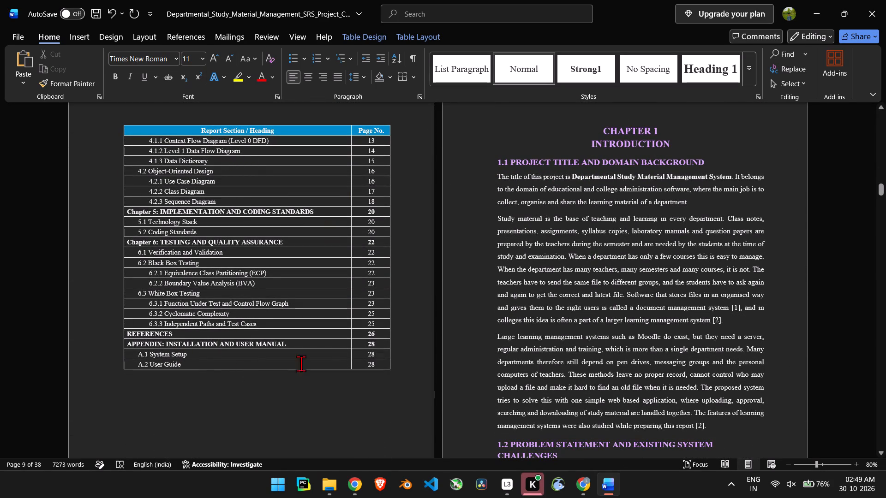
scroll(600, 303, down, 3)
scroll(600, 303, up, 2)
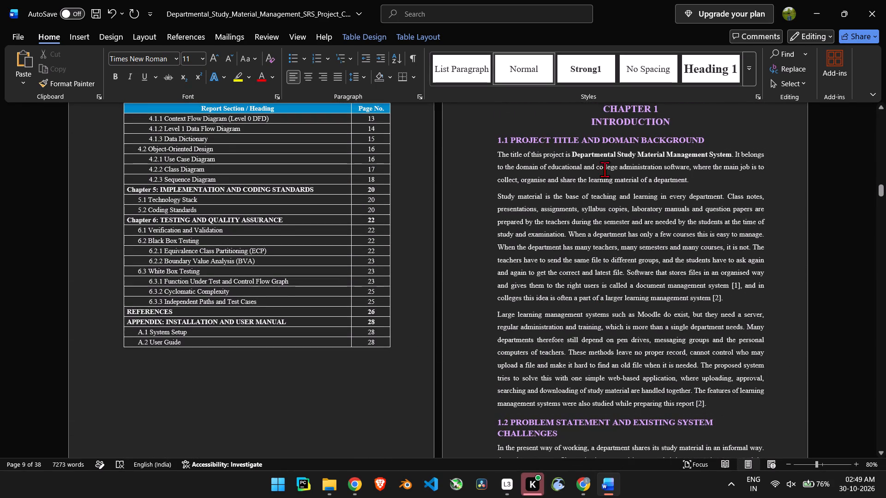
scroll(604, 172, up, 1)
scroll(597, 333, down, 3)
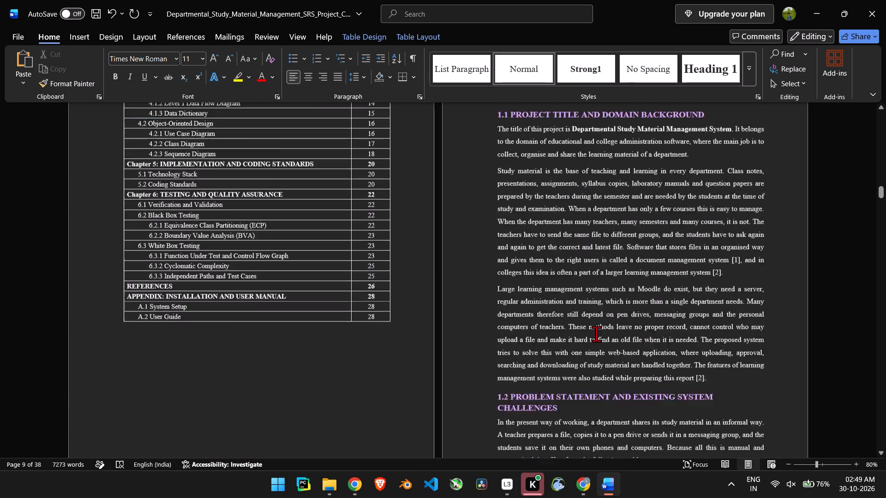
Review Chapter 1, covering the project background, problem statement, objectives, scope and feasibility study.
scroll(596, 334, down, 11)
scroll(590, 332, up, 3)
scroll(590, 332, down, 5)
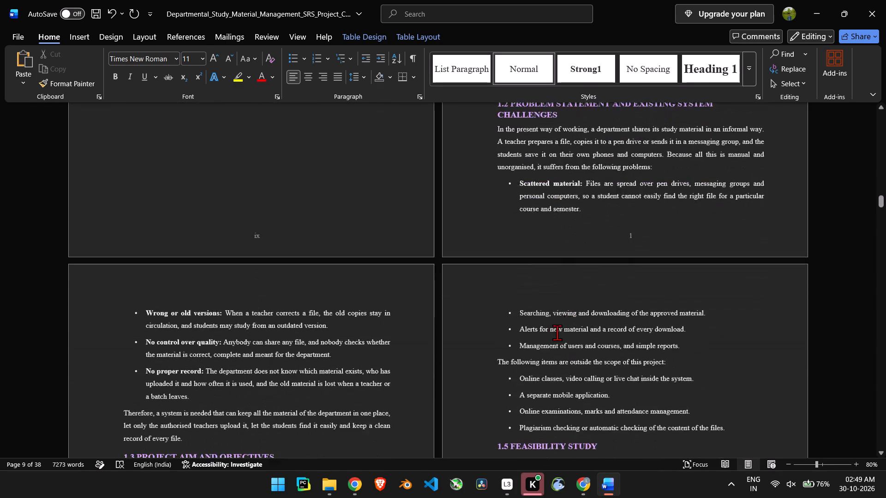
scroll(557, 332, down, 7)
scroll(481, 296, up, 12)
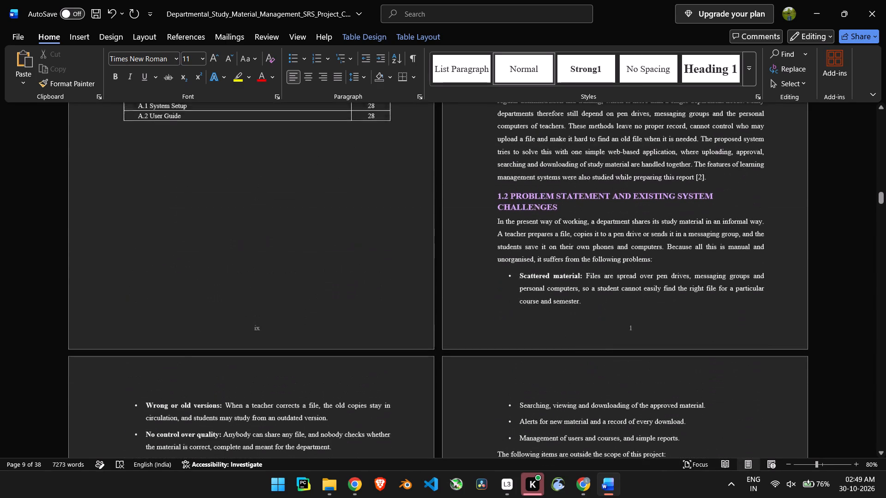
scroll(481, 296, up, 1)
scroll(481, 296, down, 16)
scroll(403, 300, down, 5)
scroll(409, 302, up, 2)
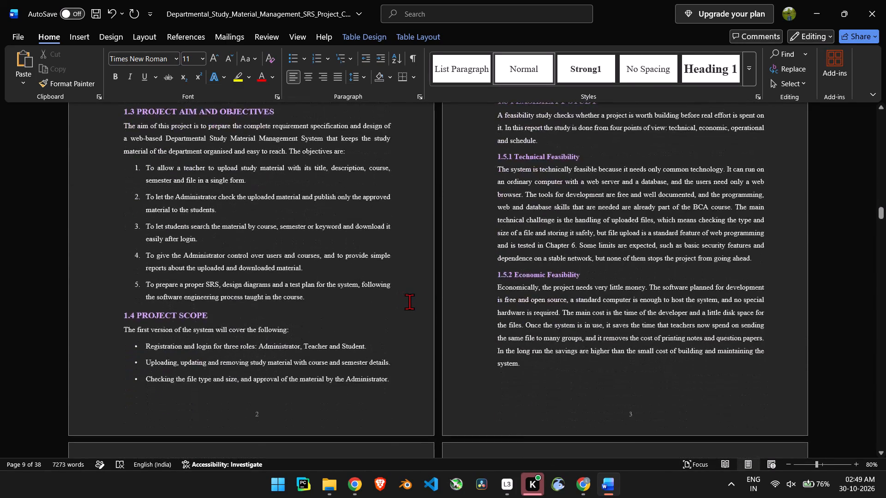
scroll(409, 302, up, 3)
scroll(557, 301, down, 14)
scroll(394, 326, down, 5)
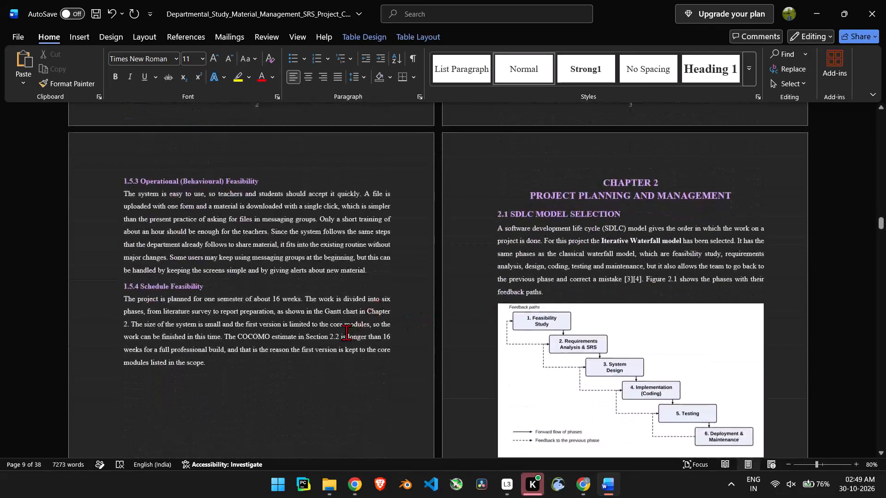
Review Chapter 2, including the Iterative Waterfall figure, the COCOMO estimation tables and the work breakdown schedule.
scroll(346, 332, down, 3)
scroll(365, 330, up, 1)
scroll(634, 309, down, 4)
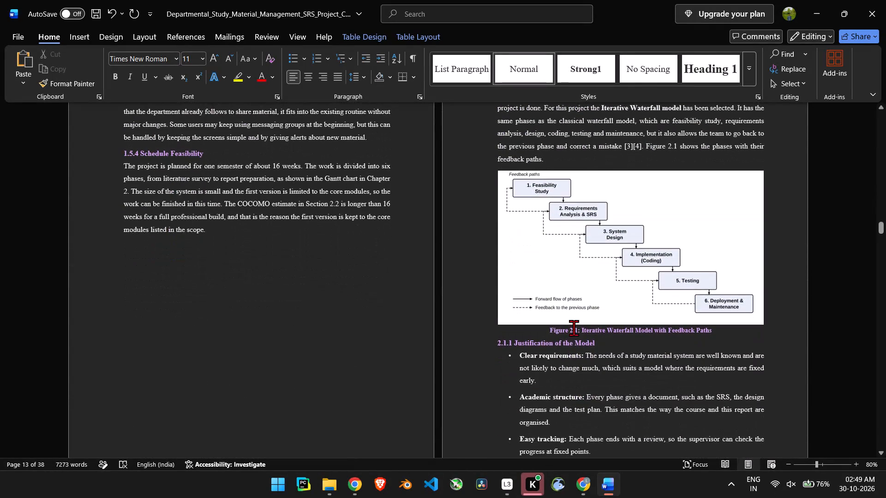
scroll(574, 328, down, 18)
scroll(462, 333, down, 5)
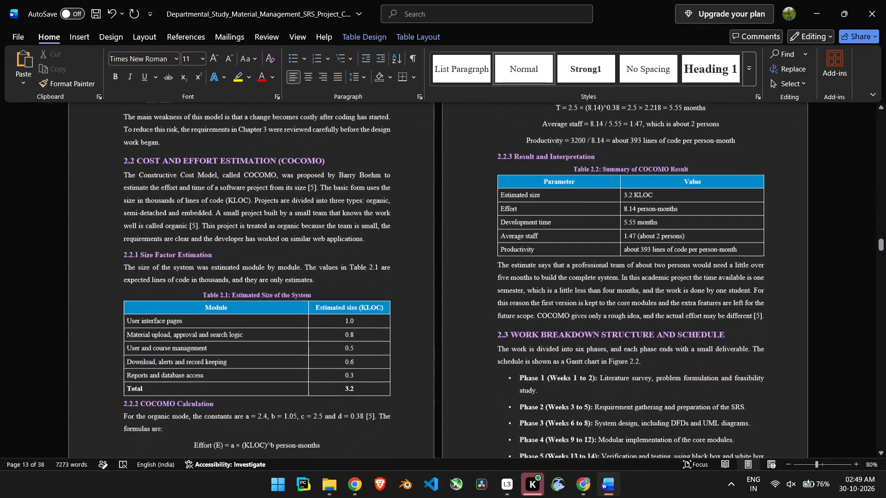
scroll(437, 337, down, 6)
scroll(436, 337, up, 6)
scroll(483, 322, up, 3)
scroll(560, 309, down, 4)
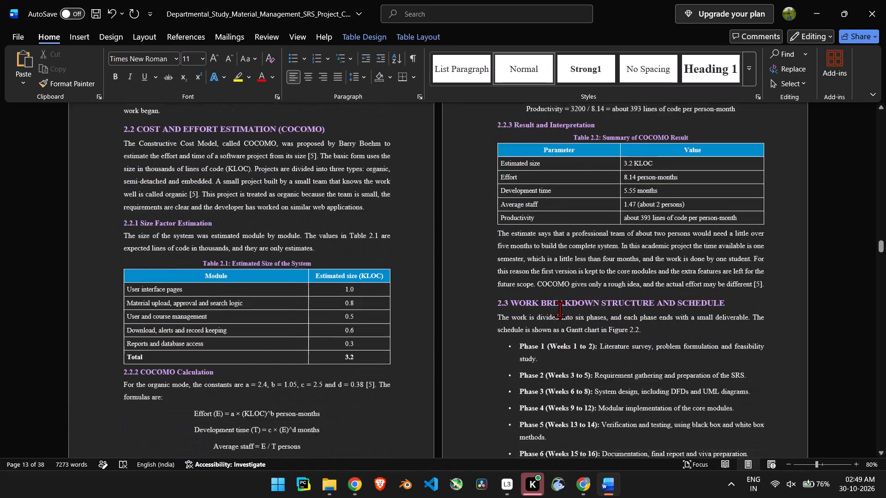
scroll(560, 309, down, 12)
scroll(468, 320, down, 3)
Review Chapter 3, checking the system description, hardware and software tables, and functional and non-functional requirements.
scroll(391, 325, down, 5)
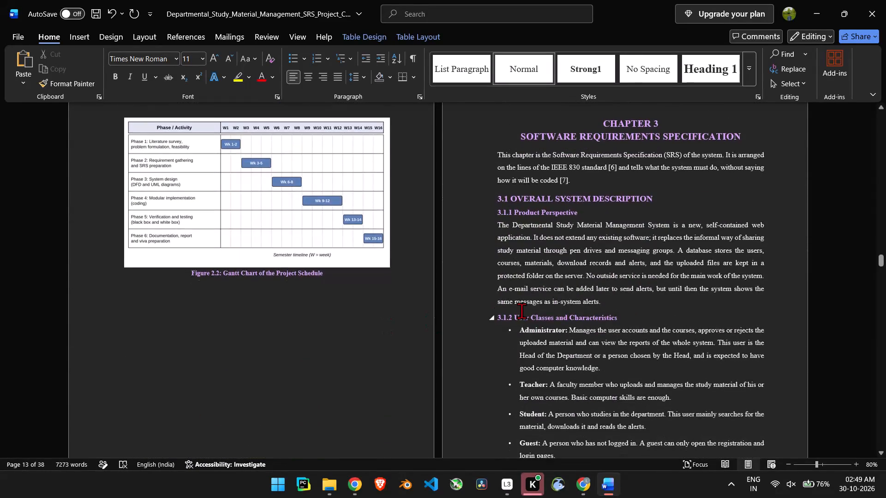
scroll(522, 310, up, 3)
scroll(536, 309, down, 20)
scroll(536, 309, down, 7)
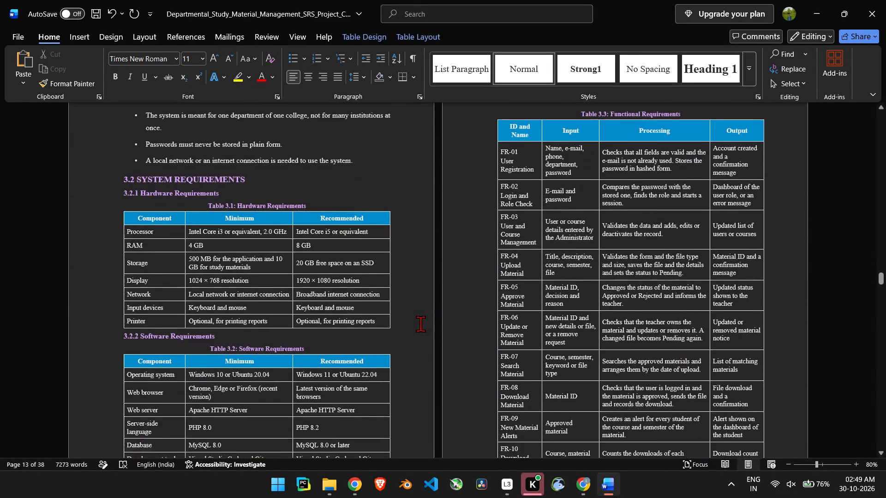
scroll(420, 324, down, 8)
scroll(418, 324, up, 6)
scroll(641, 310, up, 5)
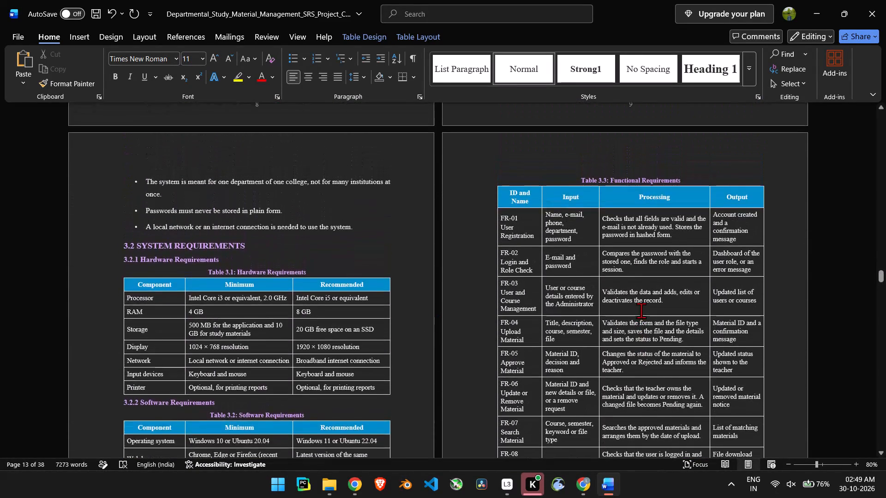
scroll(641, 310, down, 6)
scroll(641, 310, down, 20)
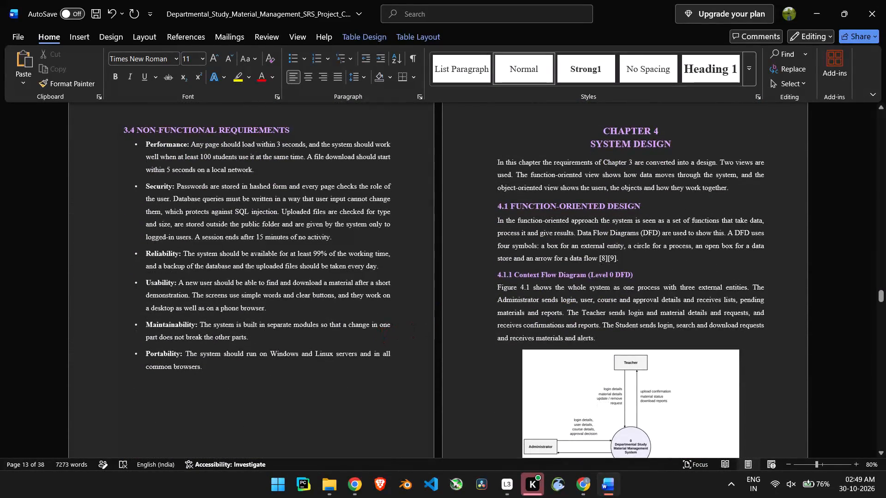
scroll(379, 335, up, 5)
scroll(570, 326, down, 6)
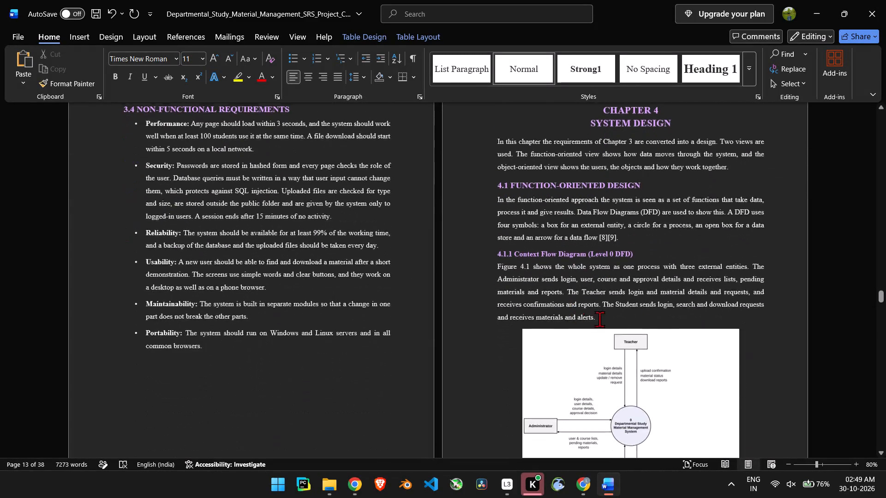
Examine the function-oriented design in Chapter 4, including the context and Level 1 data flow diagrams and the Data Dictionary table.
scroll(653, 296, down, 19)
scroll(374, 337, down, 4)
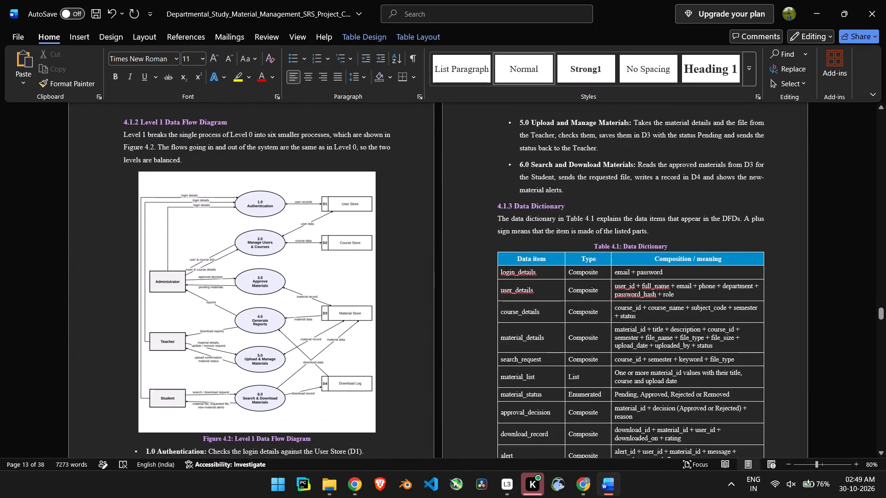
scroll(365, 337, down, 13)
scroll(364, 337, up, 13)
scroll(591, 290, up, 1)
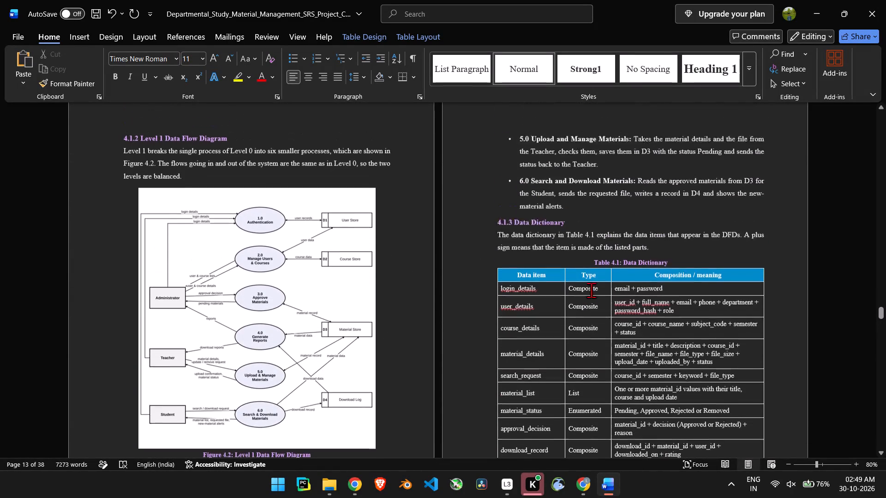
scroll(591, 290, up, 2)
scroll(591, 290, down, 11)
scroll(580, 300, up, 5)
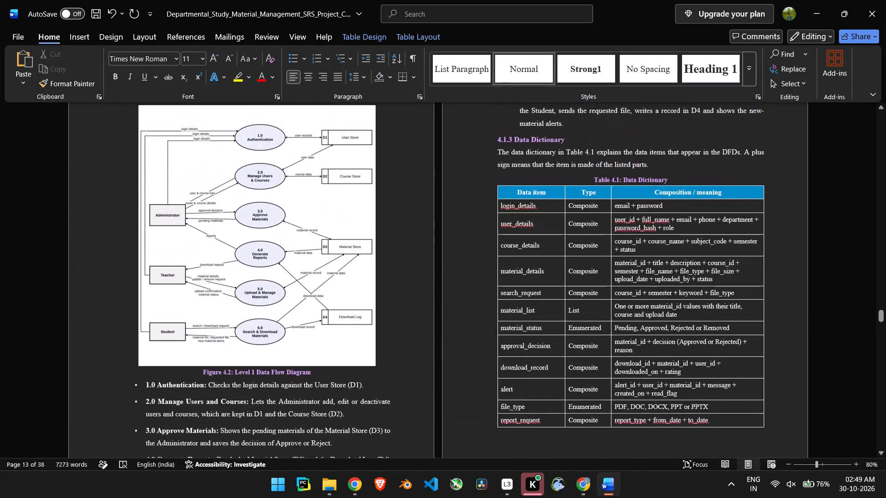
scroll(580, 300, up, 5)
scroll(580, 300, down, 14)
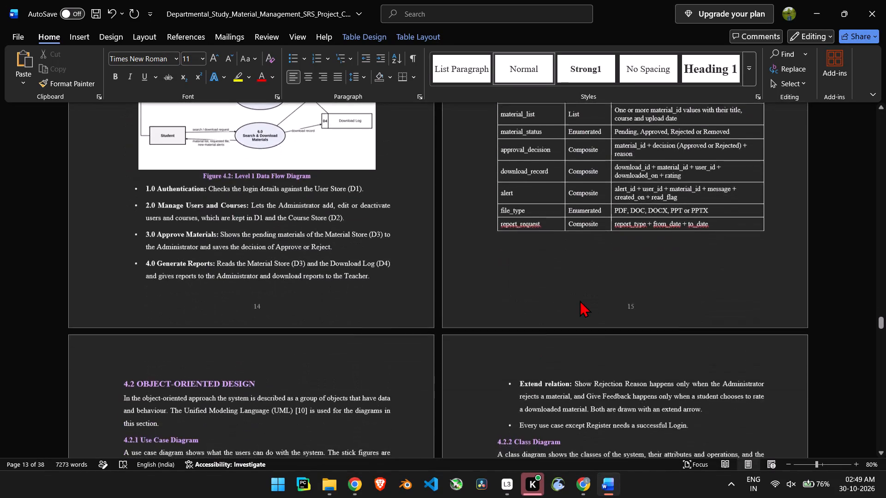
Examine the object-oriented design in Chapter 4, covering the use case, class and sequence diagrams.
scroll(580, 300, down, 7)
scroll(472, 323, down, 6)
scroll(471, 323, up, 3)
scroll(471, 323, down, 5)
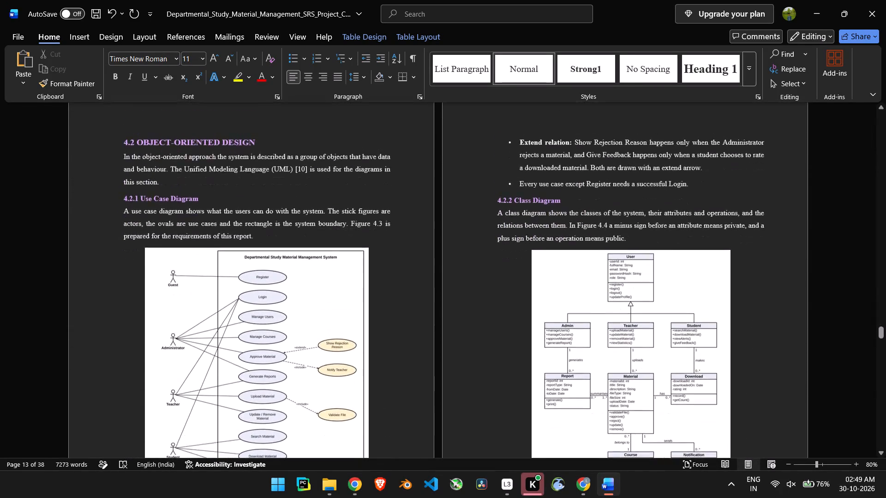
scroll(471, 323, down, 5)
scroll(471, 323, up, 11)
scroll(471, 323, down, 10)
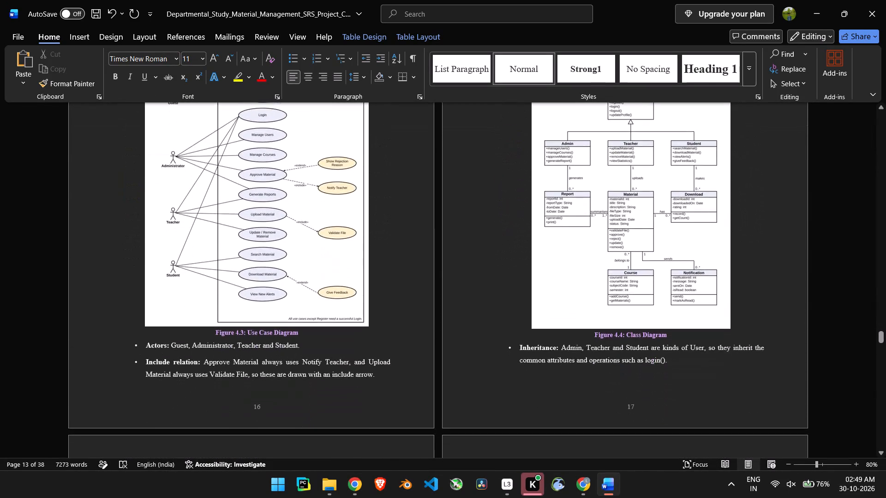
scroll(471, 323, down, 20)
scroll(471, 323, down, 7)
scroll(470, 323, up, 6)
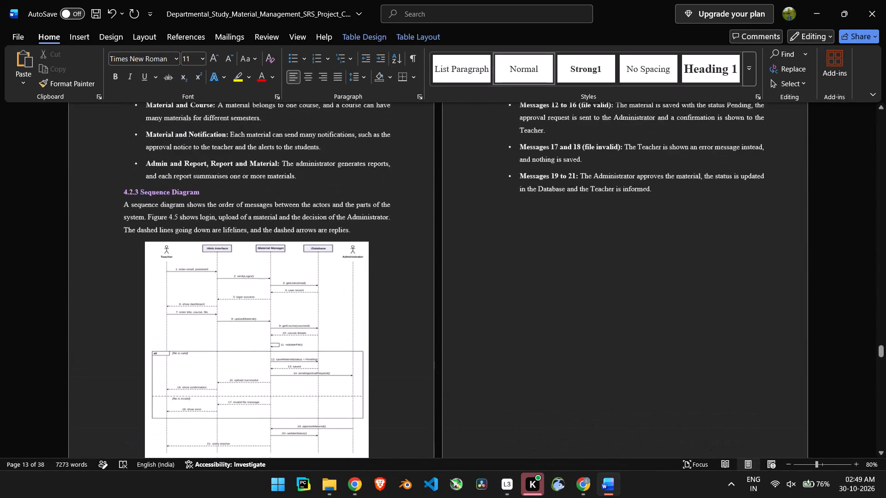
scroll(470, 323, up, 8)
scroll(470, 323, down, 7)
Look over the technology stack and coding standards in Chapter 5 and the verification and black box testing sections of Chapter 6.
scroll(470, 323, down, 20)
scroll(470, 323, down, 3)
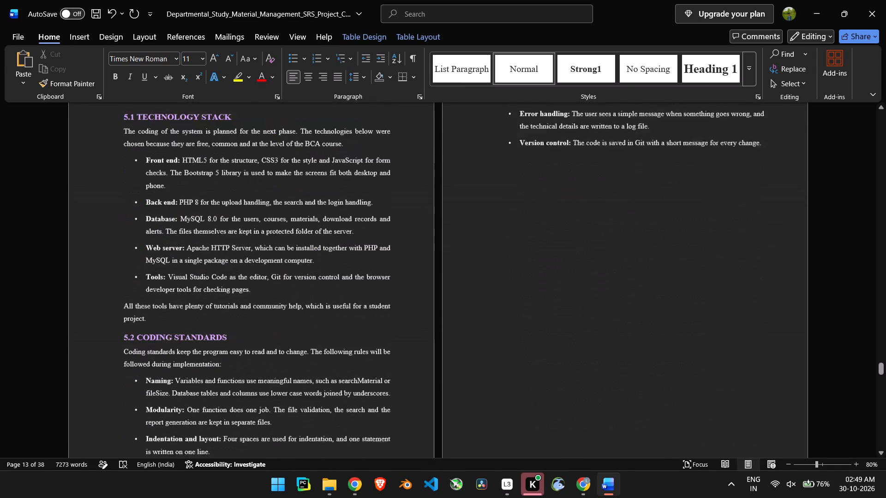
scroll(470, 323, down, 4)
scroll(470, 323, up, 11)
scroll(470, 323, down, 15)
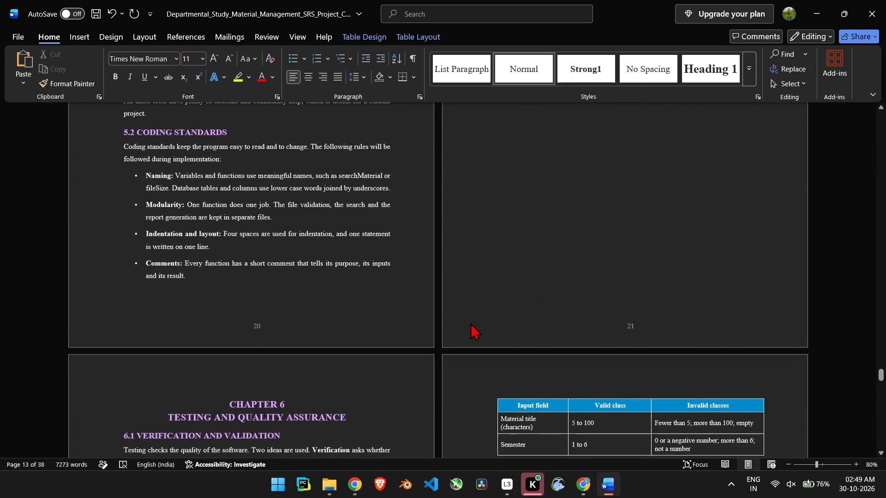
scroll(470, 323, down, 8)
scroll(470, 323, down, 13)
scroll(470, 323, up, 11)
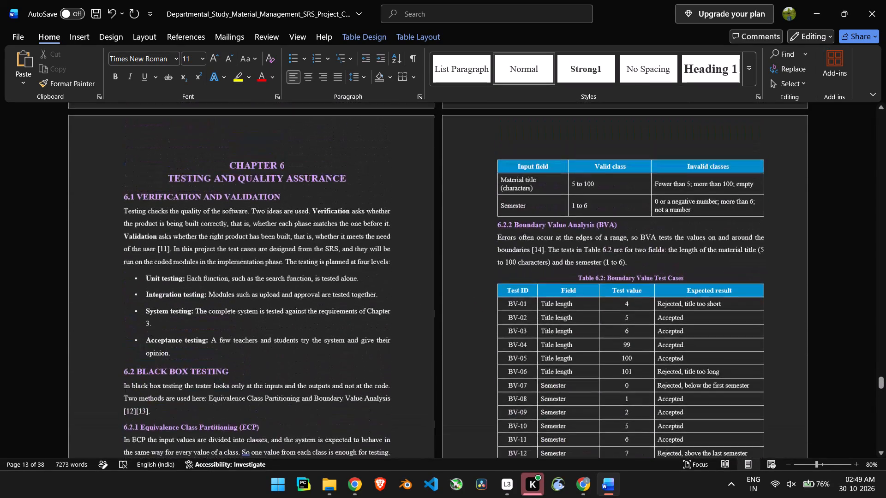
scroll(470, 323, down, 20)
scroll(470, 323, down, 10)
scroll(470, 323, up, 4)
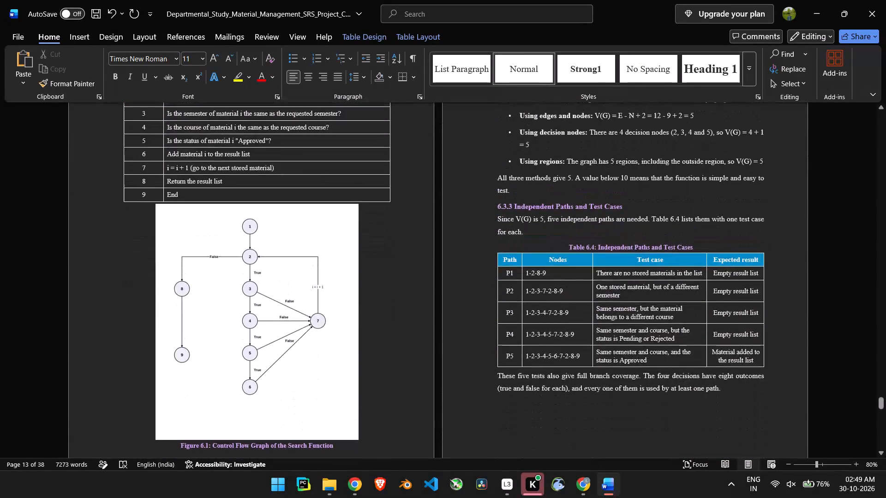
Recheck Chapter 6's testing tables, control flow graph, cyclomatic complexity and independent path test cases.
scroll(470, 323, up, 4)
scroll(470, 323, down, 18)
scroll(470, 323, up, 16)
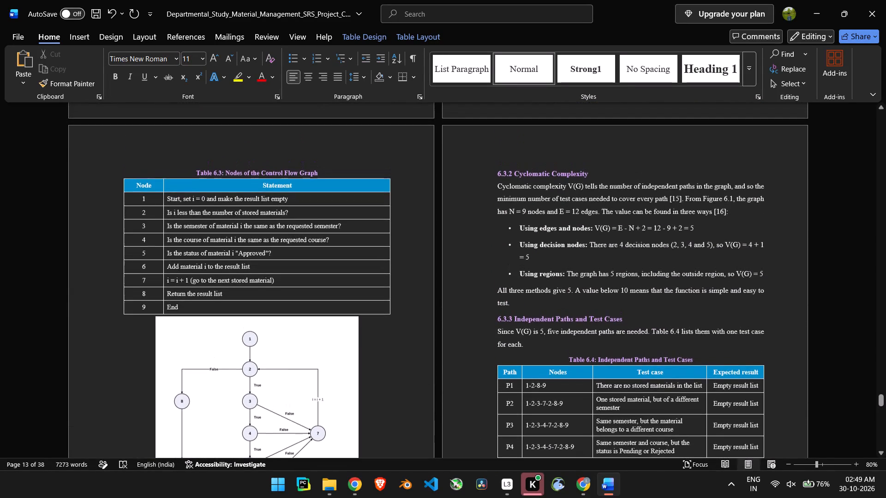
scroll(470, 323, down, 5)
scroll(470, 323, up, 20)
scroll(470, 323, up, 1)
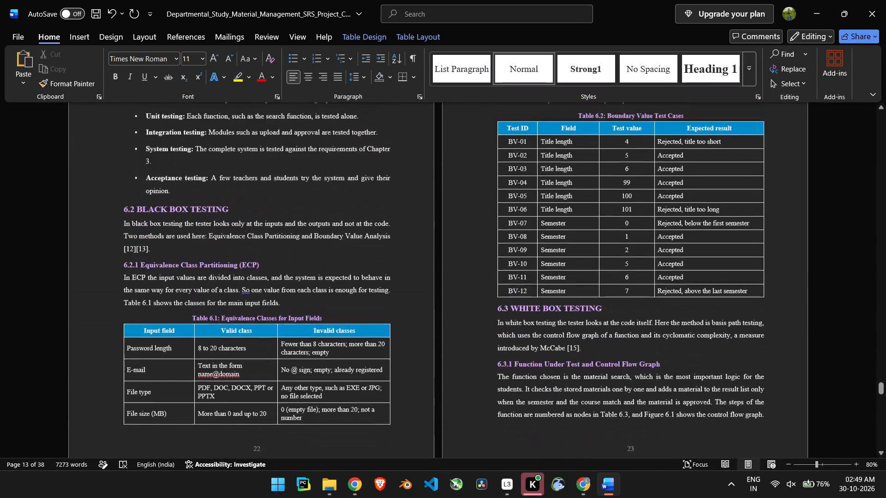
scroll(469, 323, up, 6)
scroll(469, 323, down, 16)
scroll(469, 323, down, 14)
Look over the References list and the Appendix with the system setup and user guide, to the end of the report.
scroll(469, 323, down, 20)
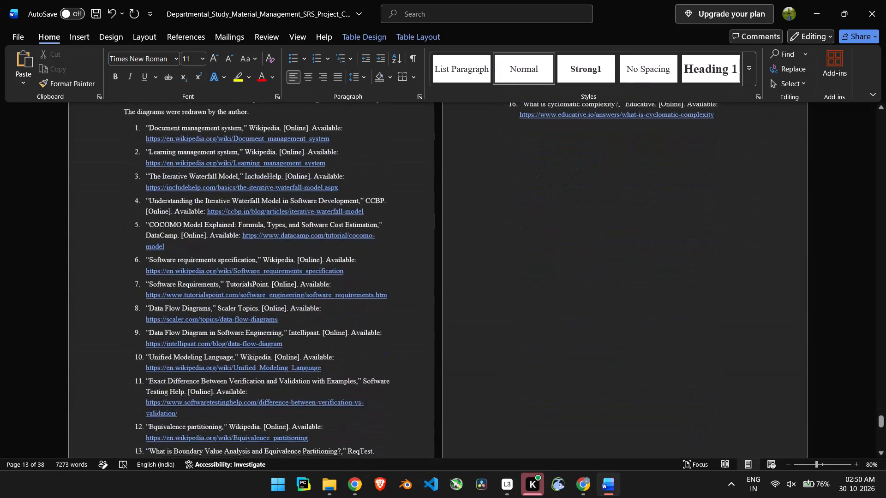
scroll(469, 323, up, 4)
scroll(469, 323, down, 20)
scroll(469, 323, down, 8)
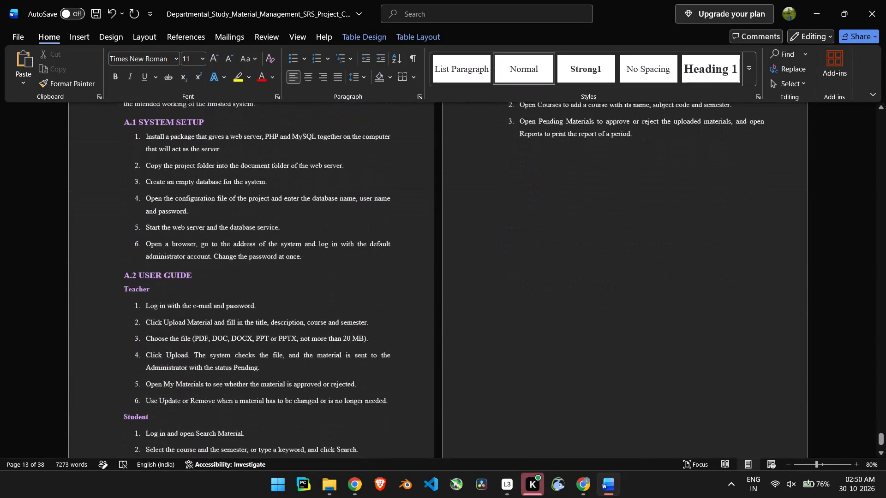
scroll(469, 323, down, 6)
scroll(469, 323, up, 6)
scroll(469, 323, down, 20)
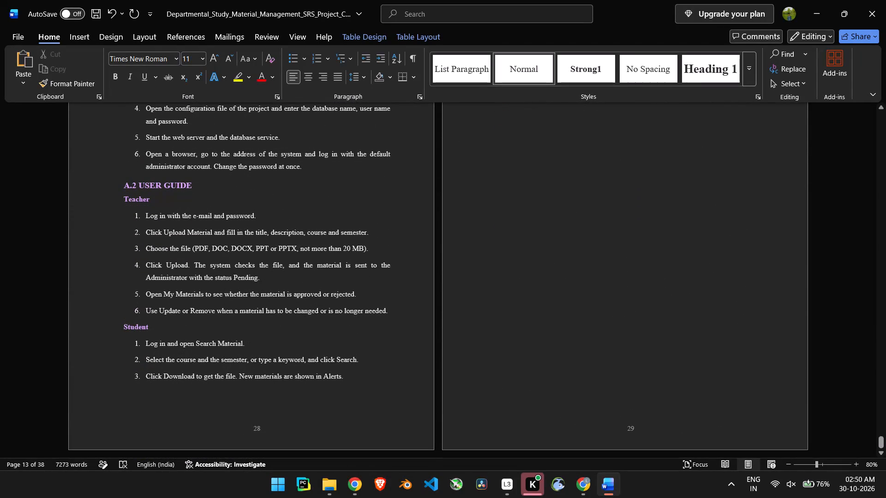
scroll(469, 323, down, 3)
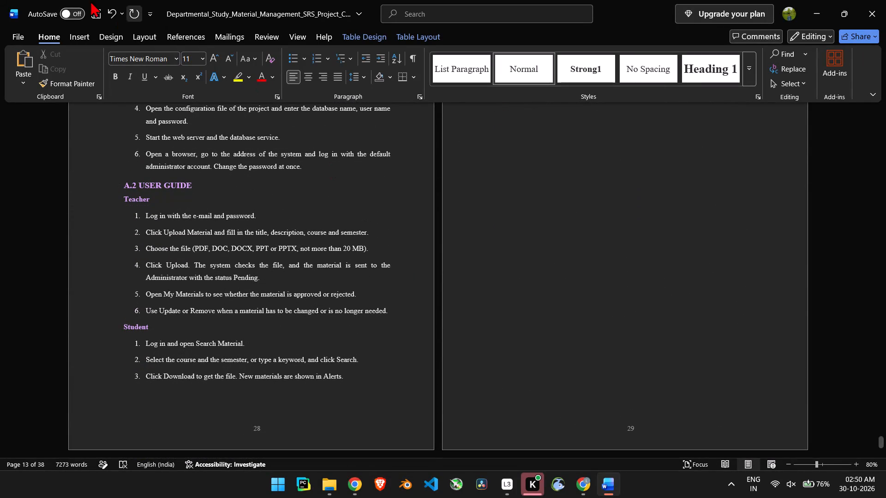
Save a copy of the report to the Desktop as a Word document named "SE ASSIGNMENT" followed by the student's full name.
click(22, 36)
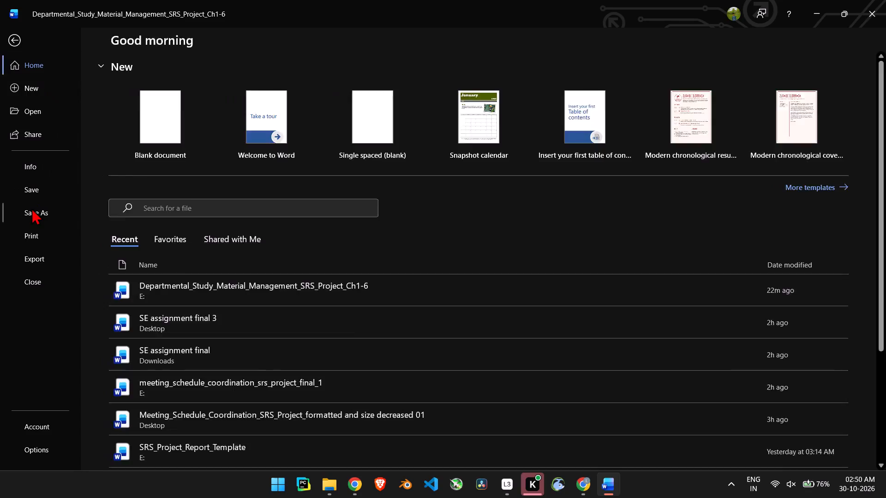
click(31, 208)
click(339, 163)
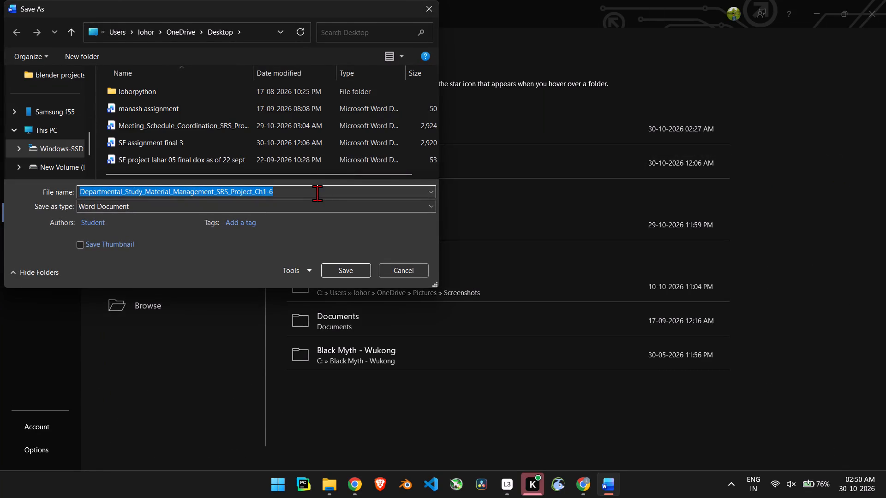
key(BackSpace)
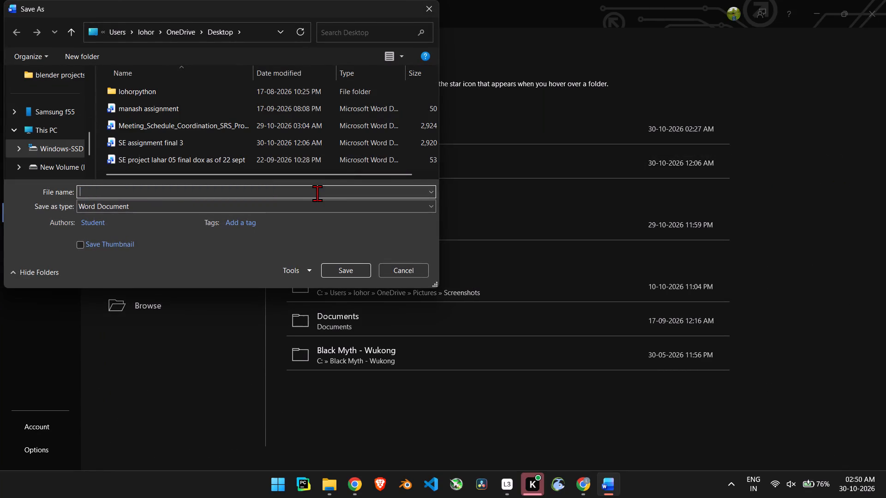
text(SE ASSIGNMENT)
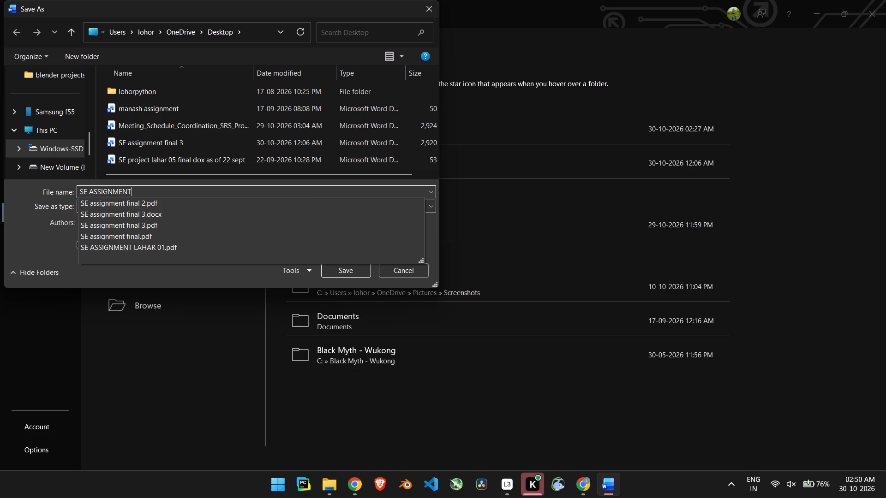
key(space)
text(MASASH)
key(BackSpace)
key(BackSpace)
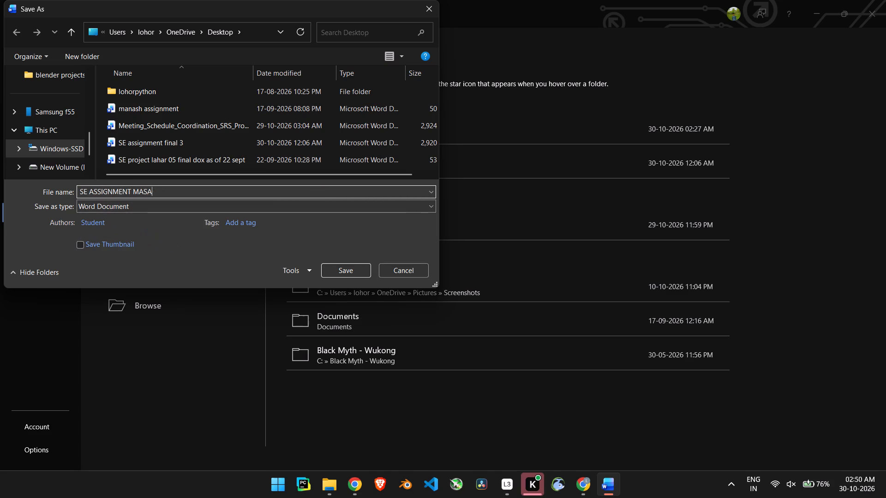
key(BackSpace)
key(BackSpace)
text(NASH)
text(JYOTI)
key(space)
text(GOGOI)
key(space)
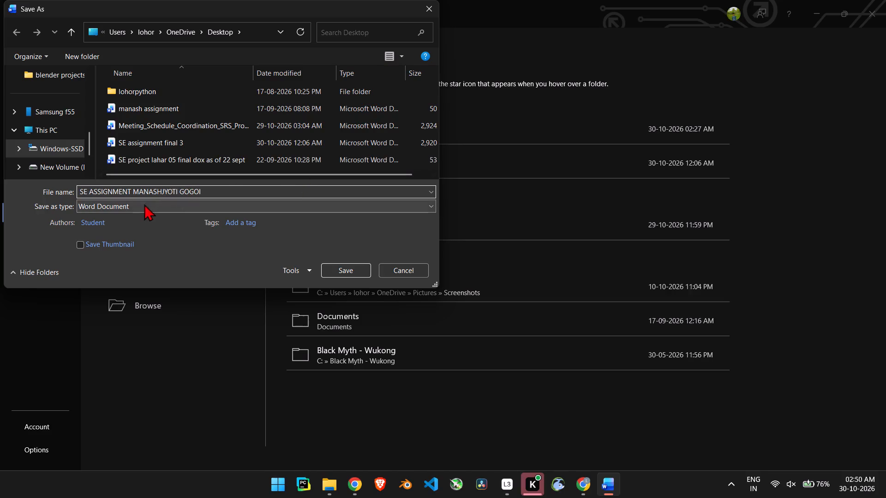
click(347, 274)
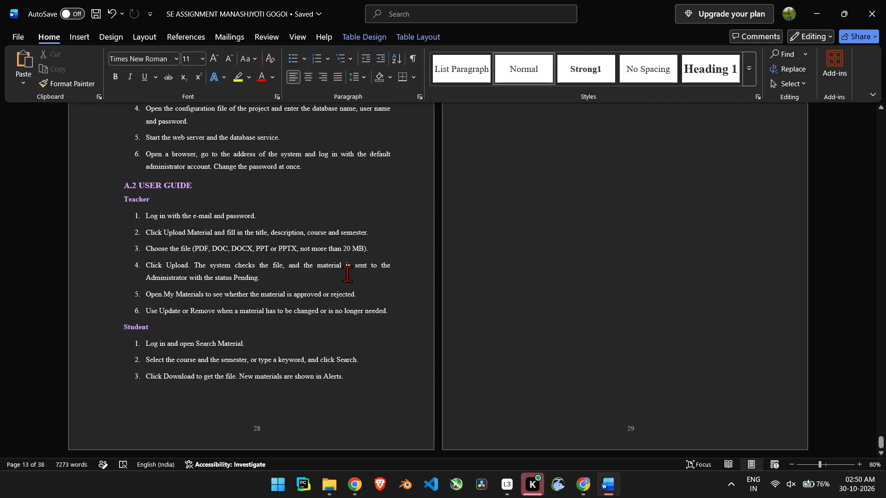
Save the report to the Desktop as a PDF, keeping the same file name as the Word copy.
scroll(347, 274, up, 4)
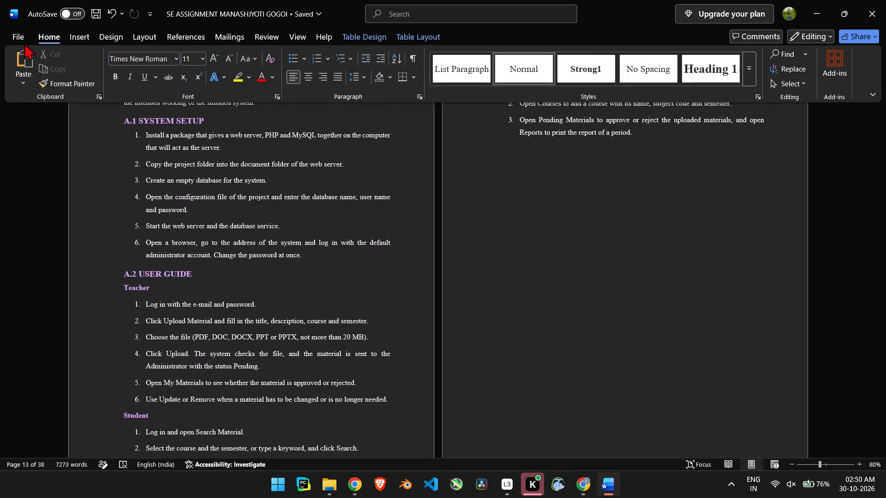
click(22, 41)
click(39, 215)
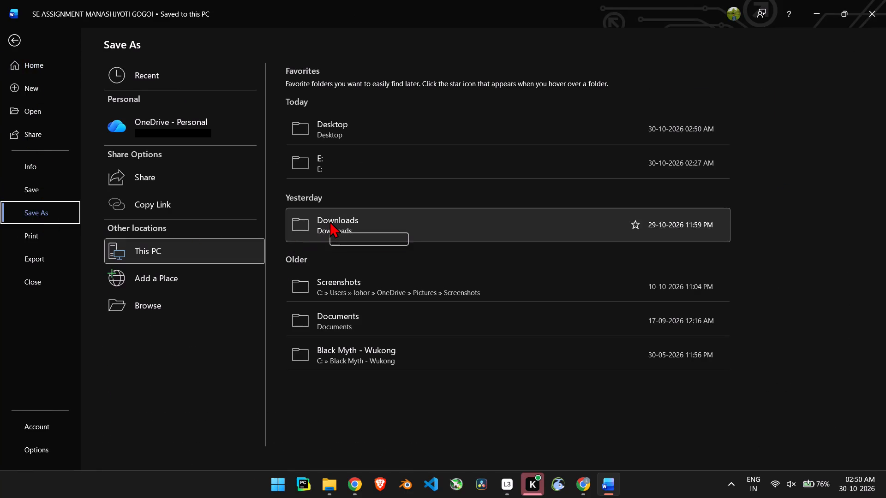
click(342, 125)
click(161, 207)
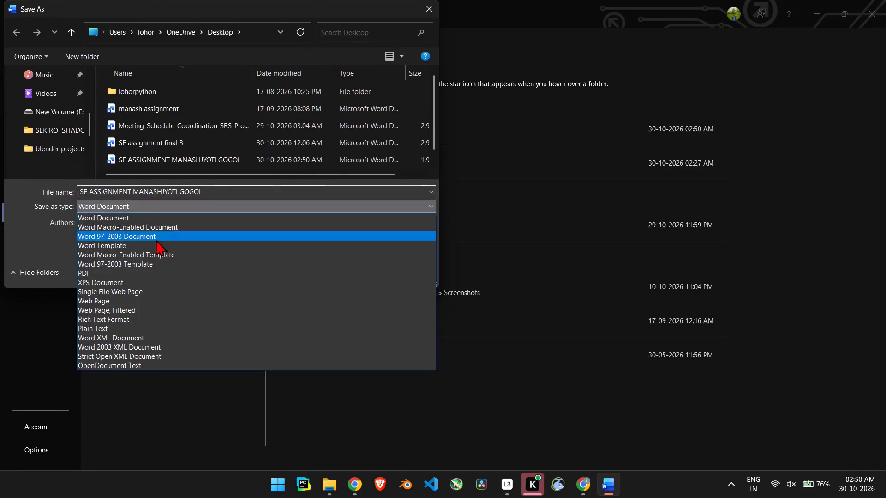
click(125, 270)
click(340, 297)
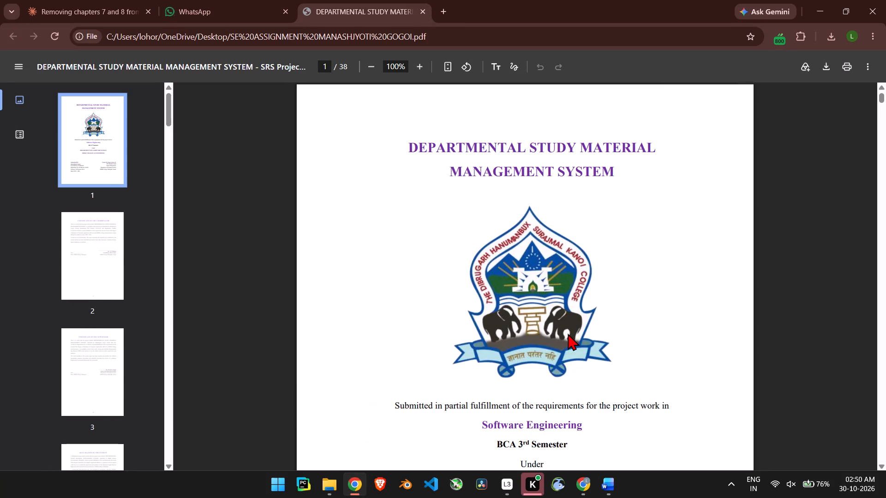
Check the exported PDF's title page, Certificate of the Coordinator and Certificate of the Supervisor.
scroll(660, 248, down, 5)
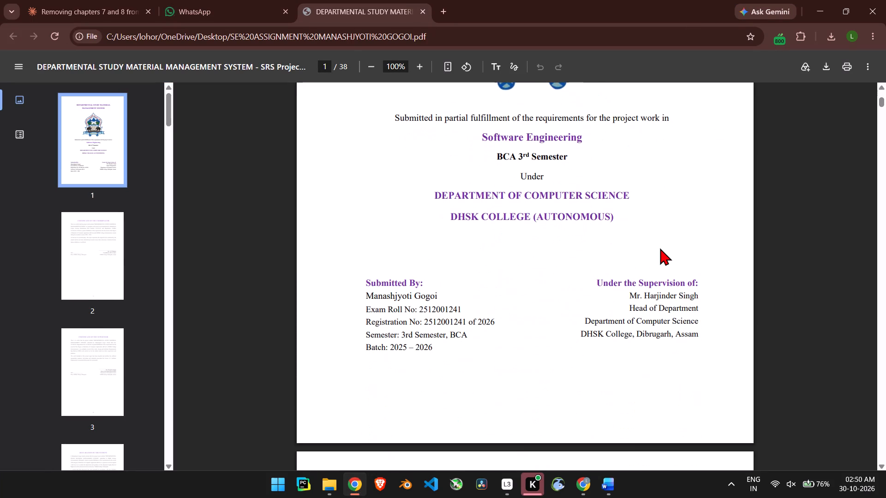
ctrl+scroll(647, 249, down, 2)
scroll(617, 249, up, 4)
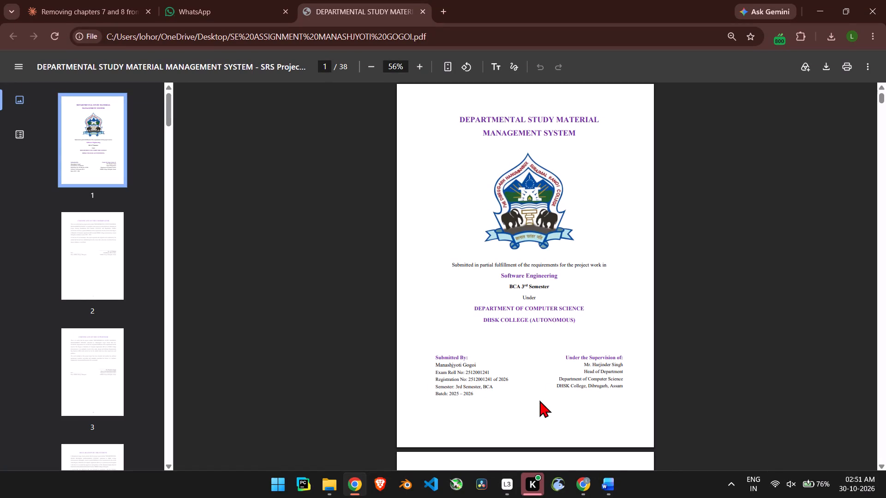
scroll(539, 400, down, 5)
scroll(537, 400, up, 6)
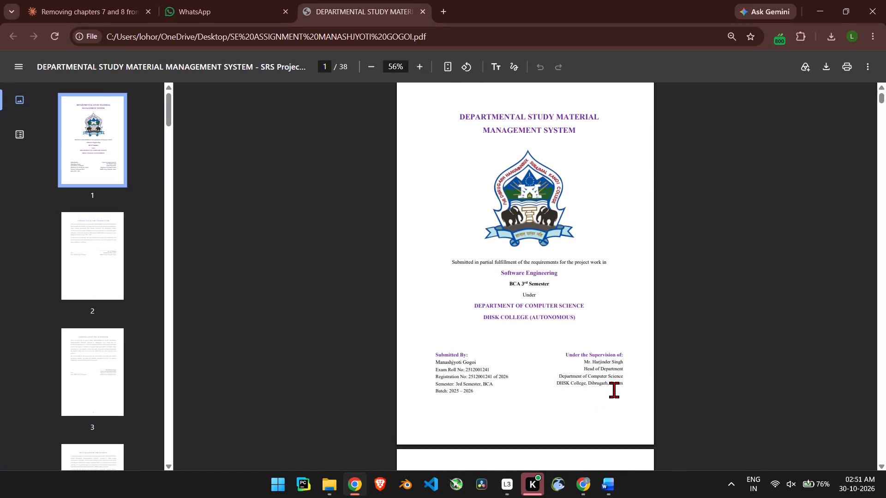
scroll(614, 390, down, 6)
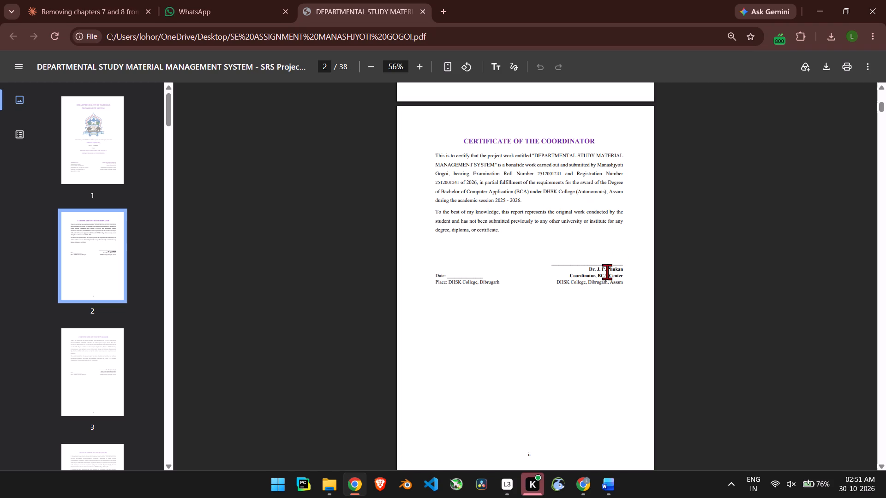
scroll(464, 300, down, 6)
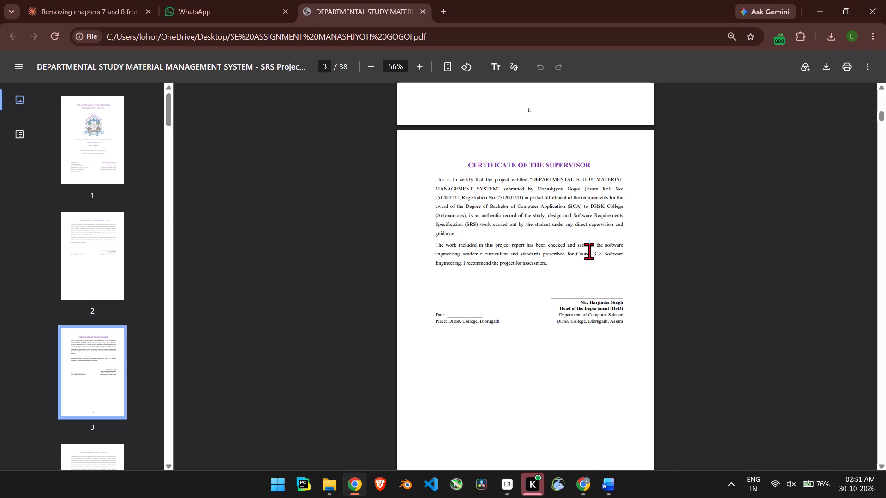
Check the Declaration by the Student, Examination Approval Certificate and Acknowledgement pages in the PDF.
scroll(495, 273, down, 12)
scroll(497, 273, up, 8)
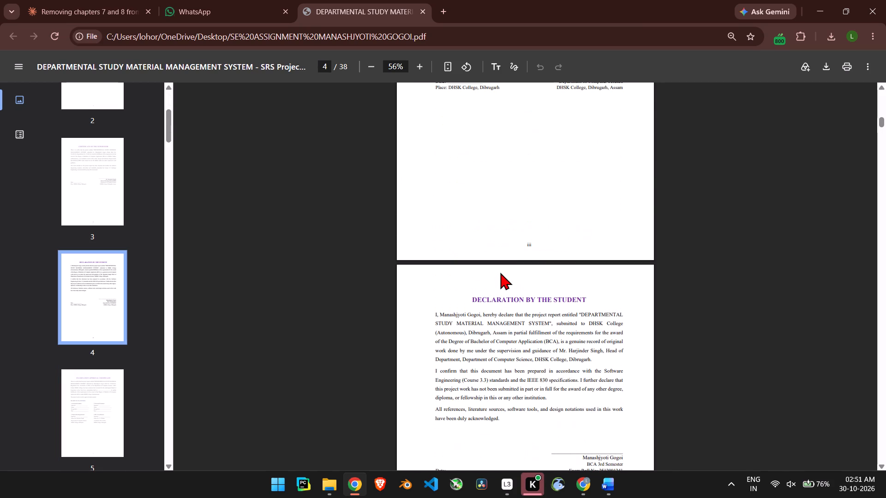
scroll(500, 273, up, 5)
scroll(500, 273, down, 9)
scroll(500, 273, up, 4)
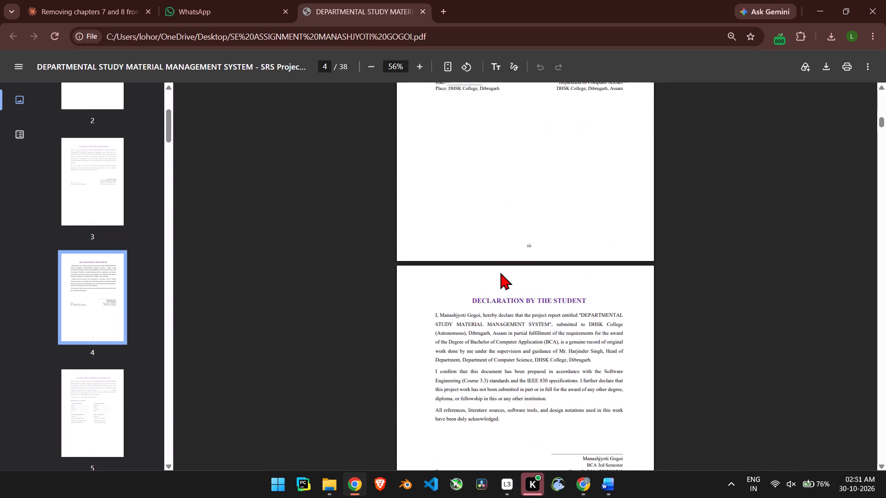
scroll(501, 273, down, 3)
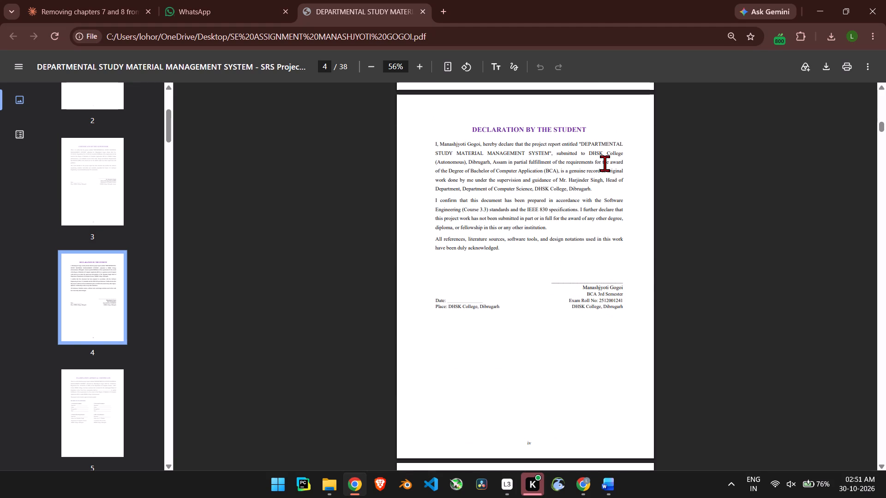
scroll(511, 238, down, 5)
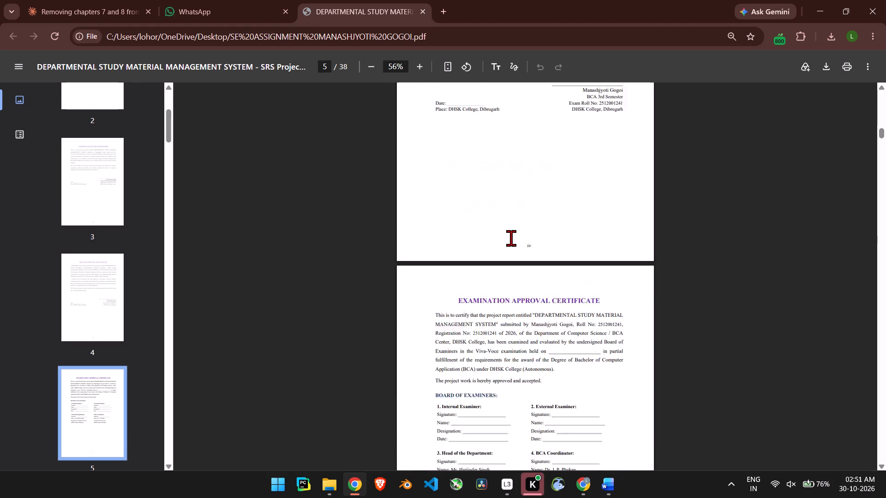
scroll(511, 238, down, 3)
scroll(511, 238, up, 2)
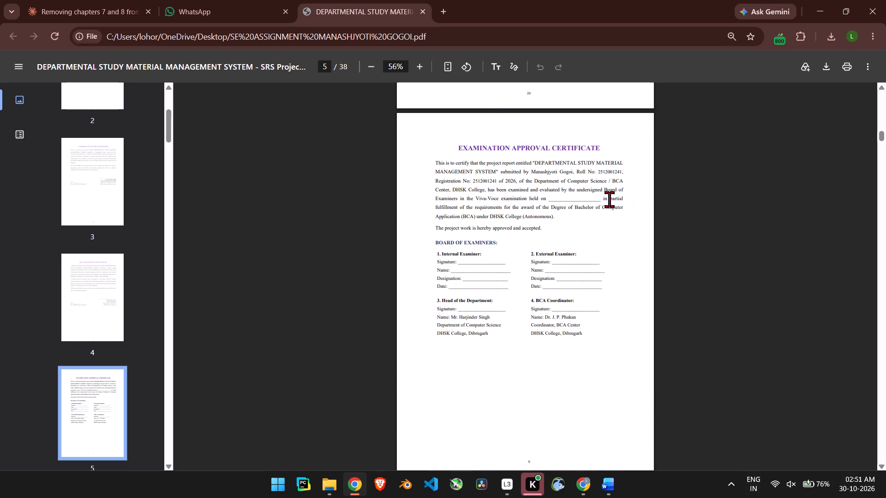
scroll(539, 329, down, 7)
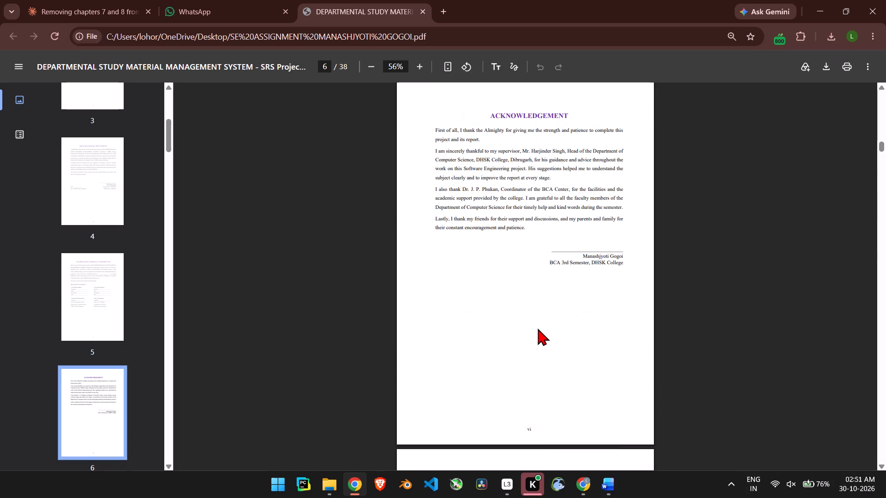
scroll(535, 325, up, 1)
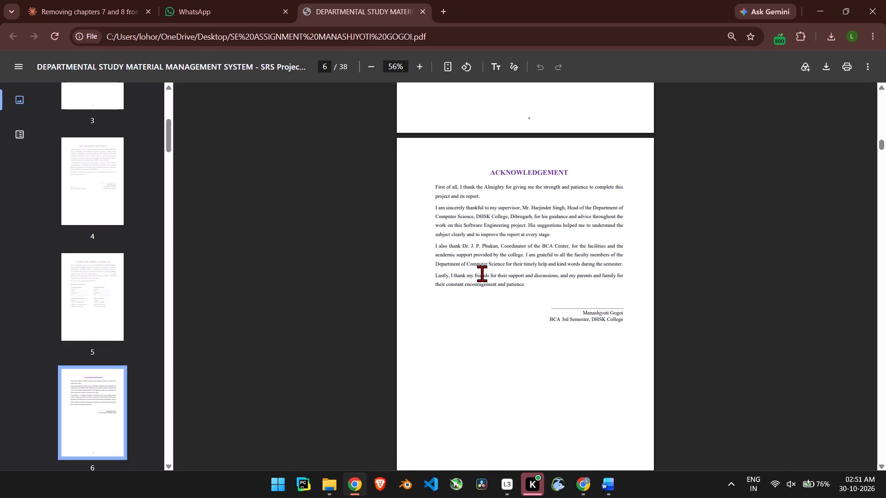
Look over the Abstract and both pages of the Table of Contents in the PDF.
scroll(584, 268, down, 8)
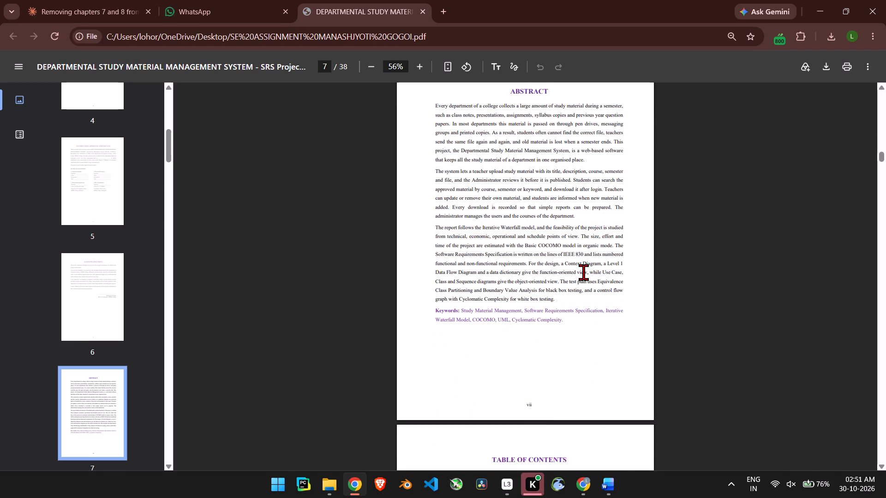
scroll(583, 272, down, 6)
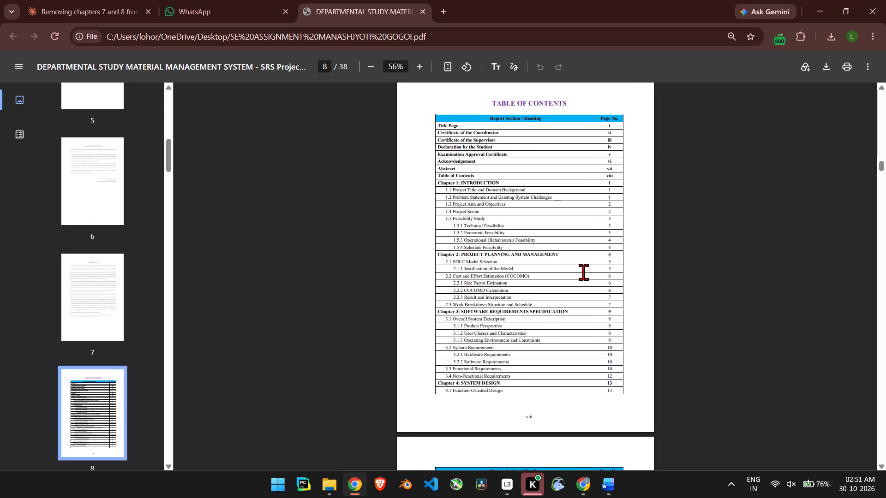
ctrl+scroll(583, 272, up, 1)
scroll(583, 272, up, 2)
scroll(583, 272, down, 6)
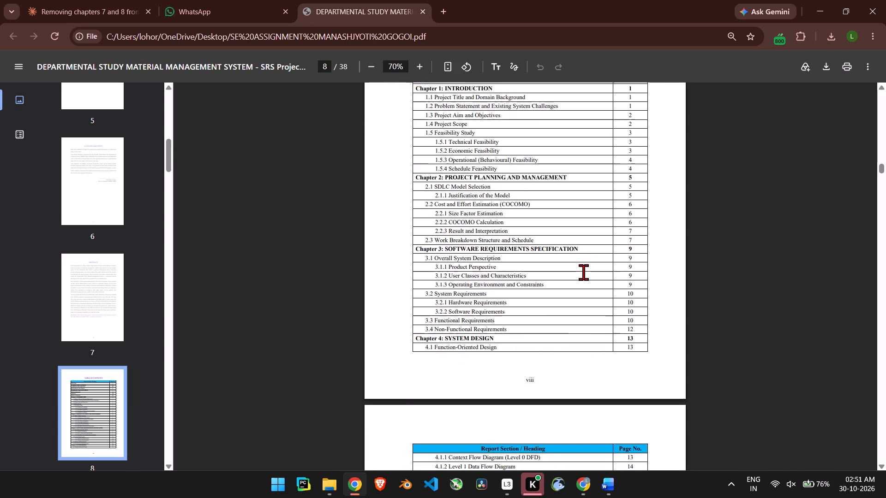
scroll(583, 272, down, 5)
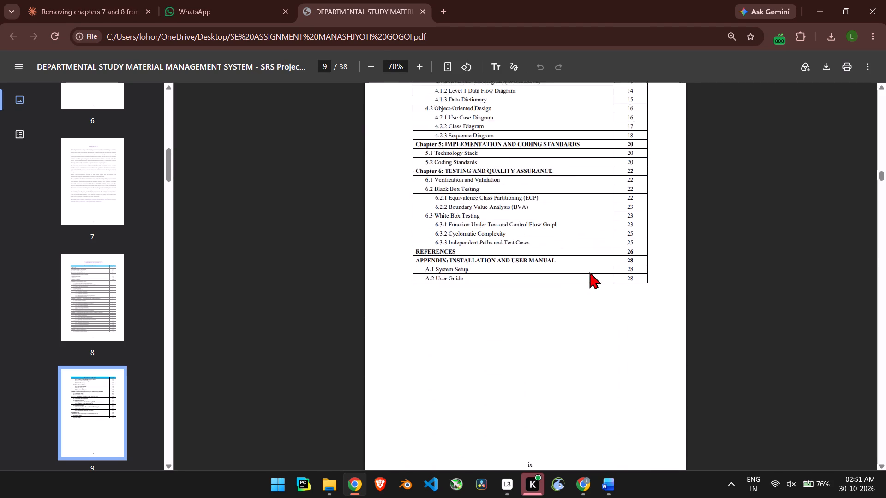
scroll(589, 272, down, 6)
scroll(589, 272, up, 10)
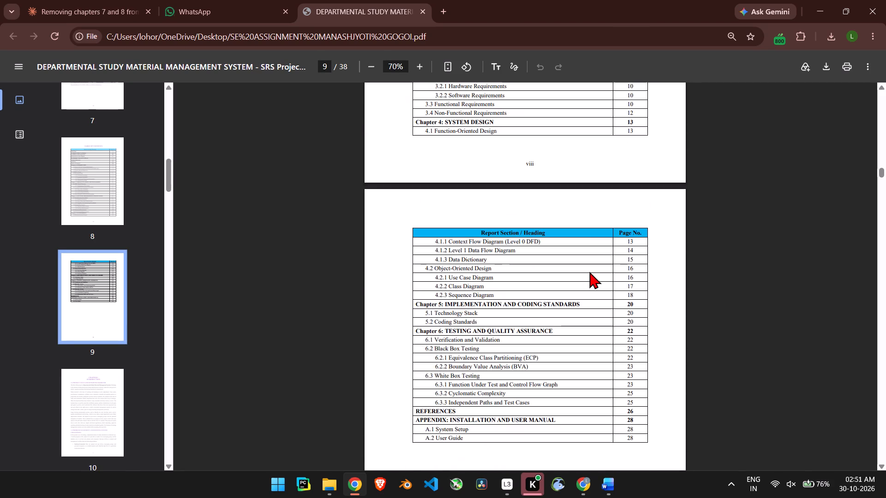
Recheck the Abstract and the Table of Contents entries and page numbers, from the Title Page to the Appendix.
scroll(589, 272, up, 15)
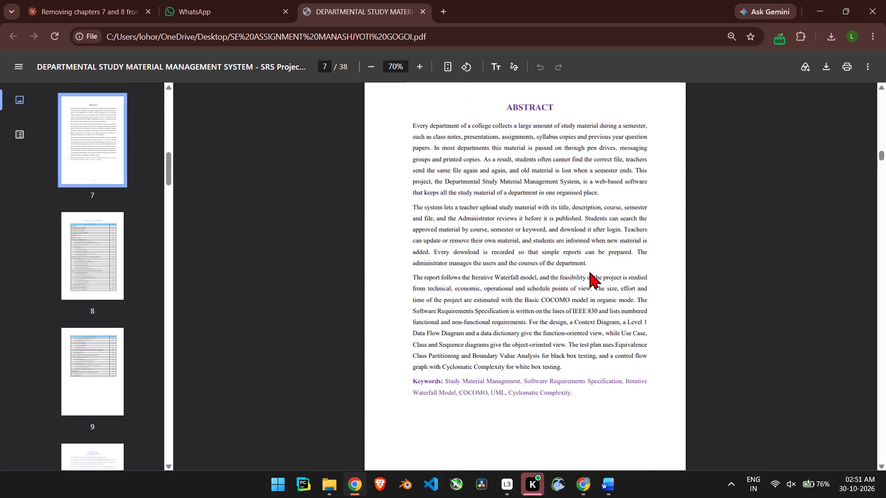
scroll(589, 272, up, 2)
scroll(589, 272, down, 16)
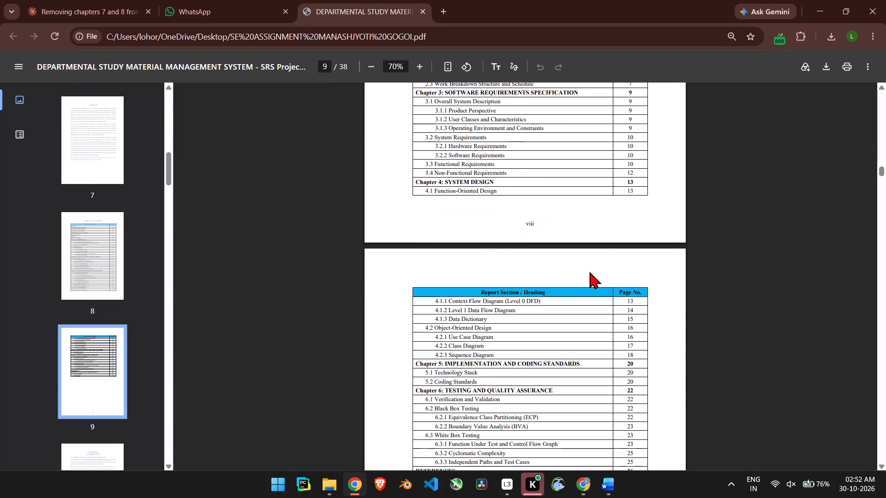
scroll(589, 272, down, 7)
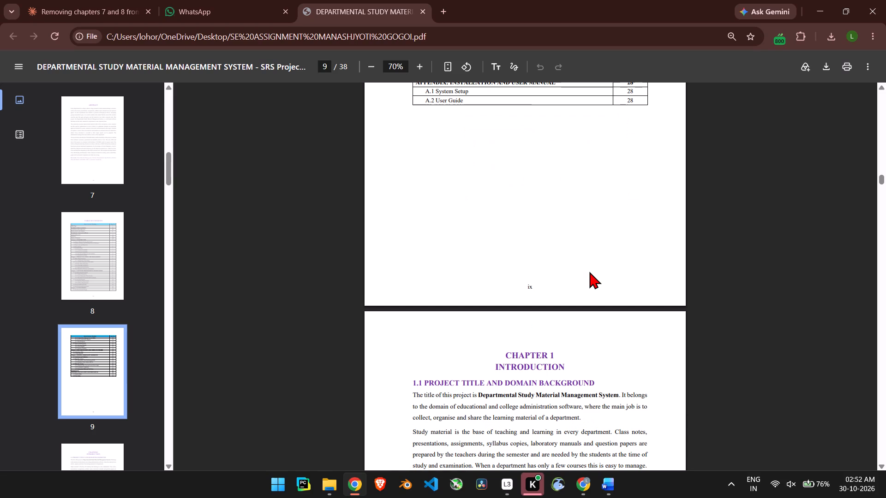
scroll(589, 272, up, 7)
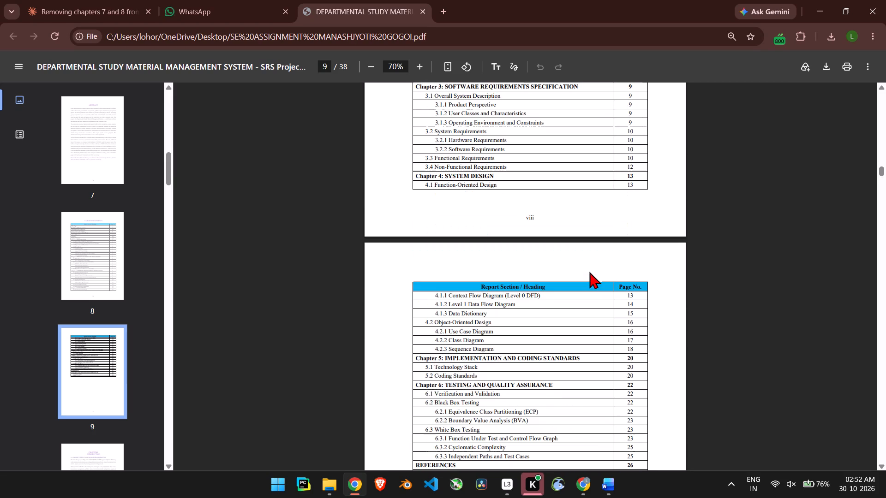
scroll(589, 272, up, 5)
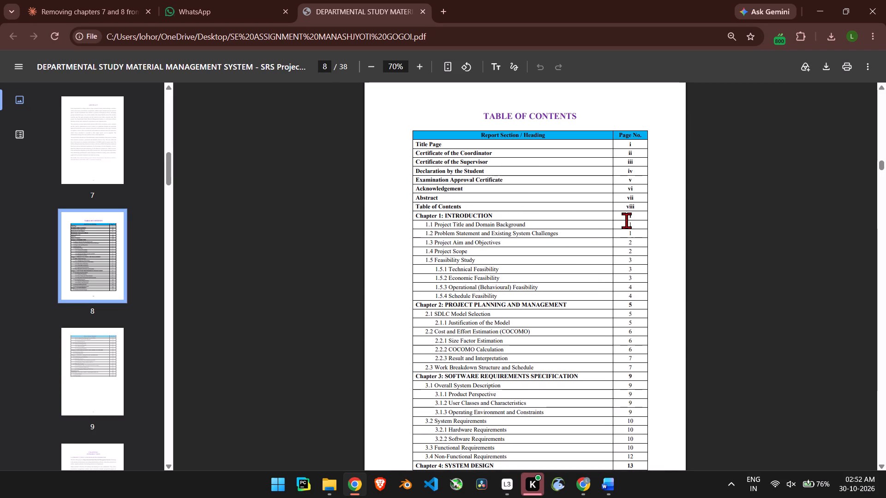
scroll(641, 236, down, 15)
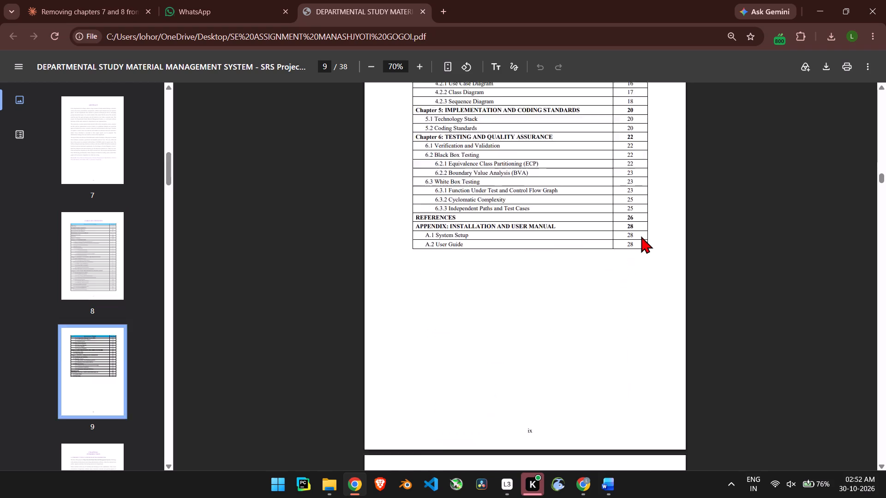
Review both Table of Contents pages again, alongside the end of the Abstract and the opening of Chapter 1.
scroll(641, 236, up, 7)
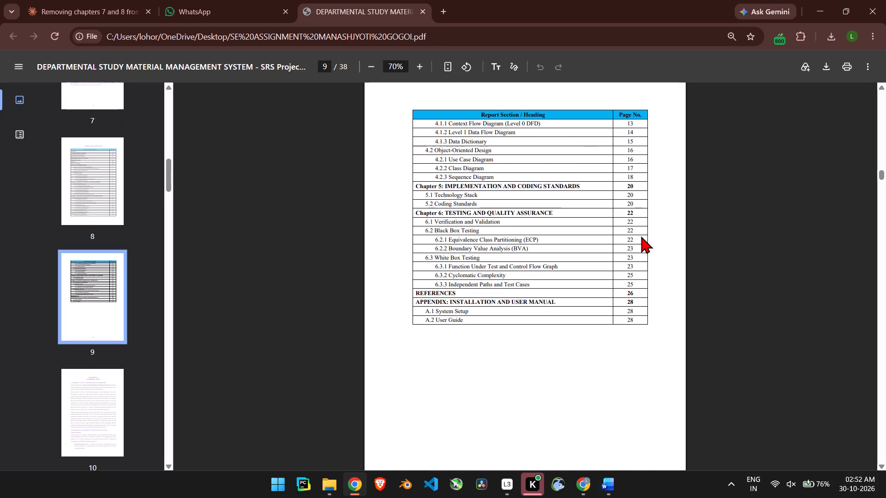
scroll(641, 236, down, 12)
scroll(641, 236, up, 3)
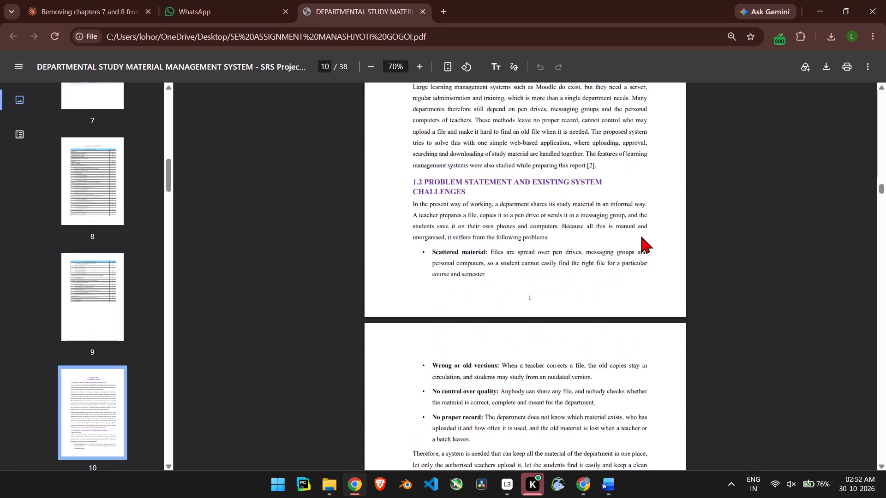
scroll(641, 236, up, 20)
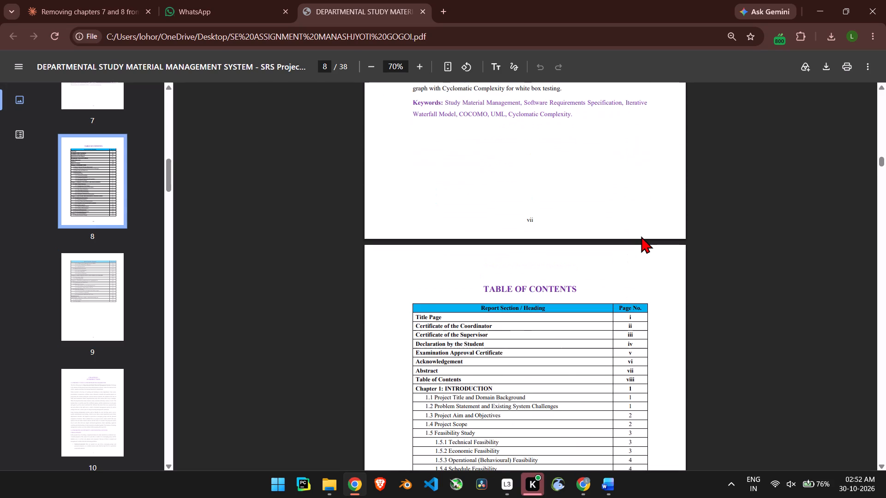
scroll(641, 236, down, 5)
scroll(641, 236, up, 1)
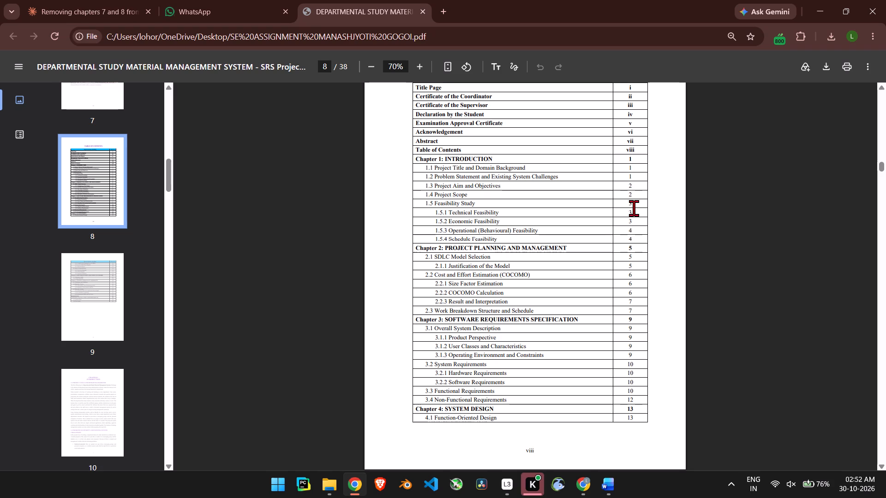
scroll(630, 218, down, 11)
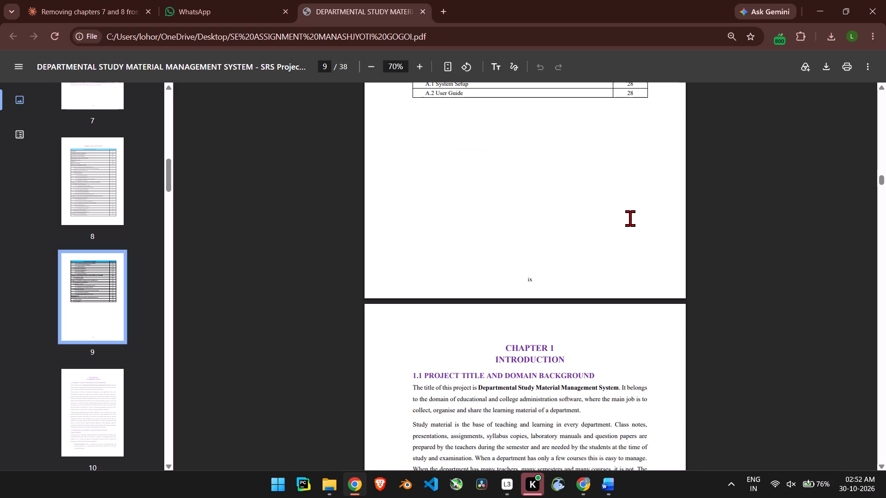
scroll(630, 218, up, 4)
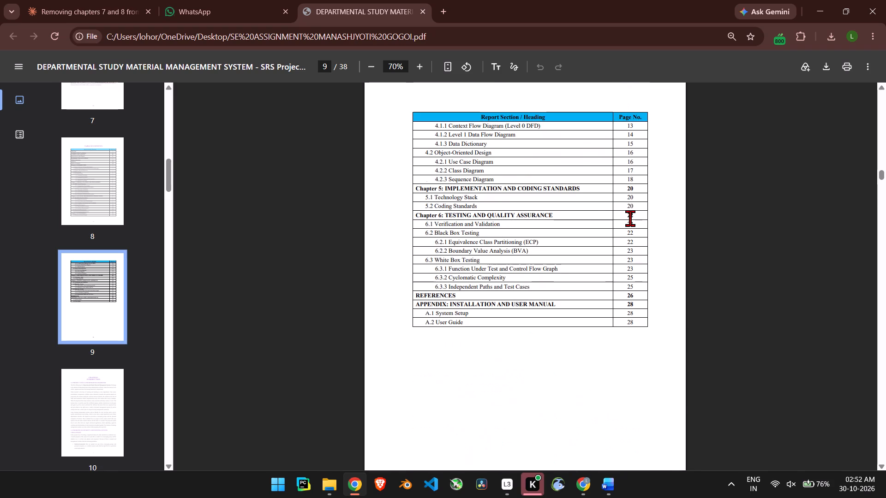
Check Chapter 1 sections 1.1 to 1.3 and their page numbers against the Table of Contents.
scroll(631, 231, down, 6)
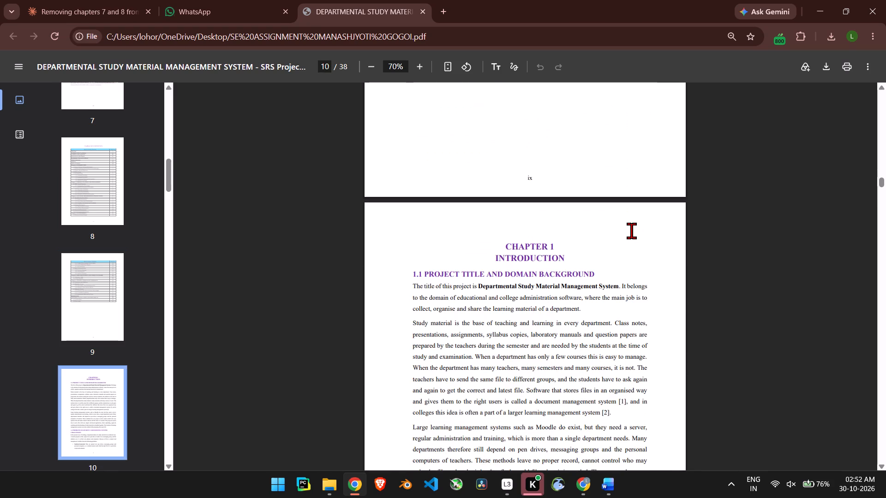
scroll(631, 231, down, 6)
scroll(631, 231, up, 3)
scroll(631, 231, down, 8)
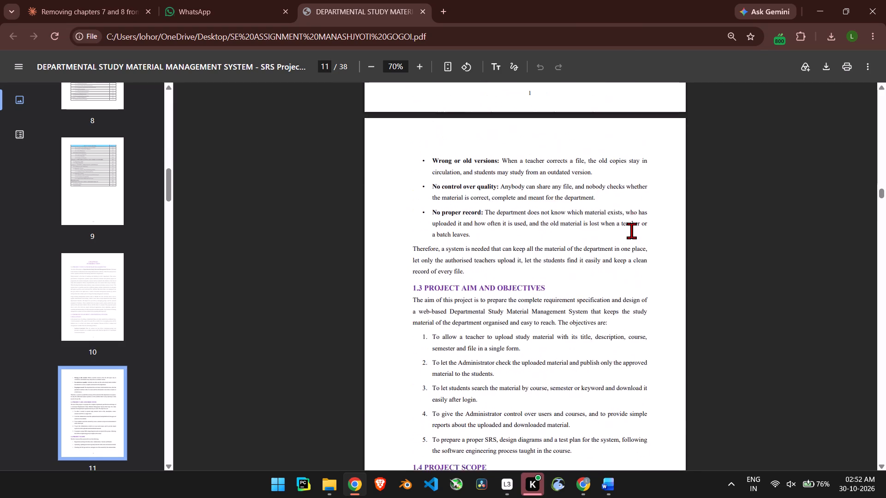
scroll(631, 231, down, 2)
scroll(631, 231, up, 7)
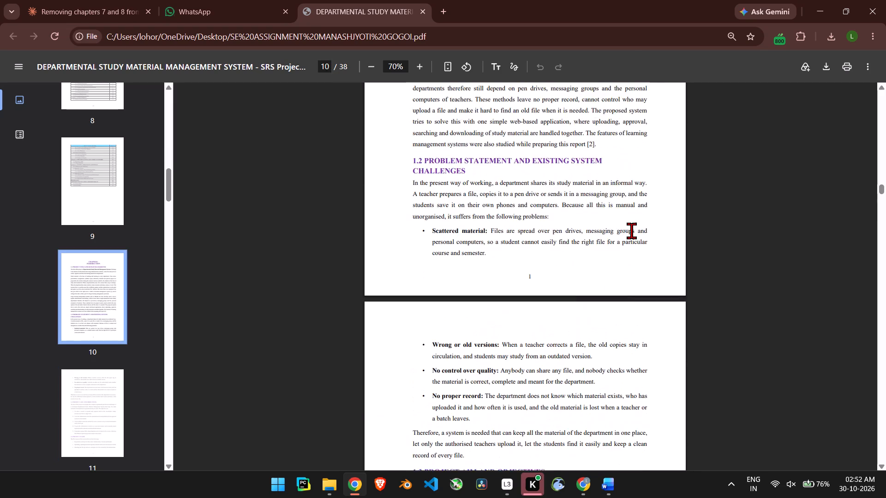
scroll(631, 231, up, 19)
scroll(631, 231, up, 2)
scroll(638, 236, down, 2)
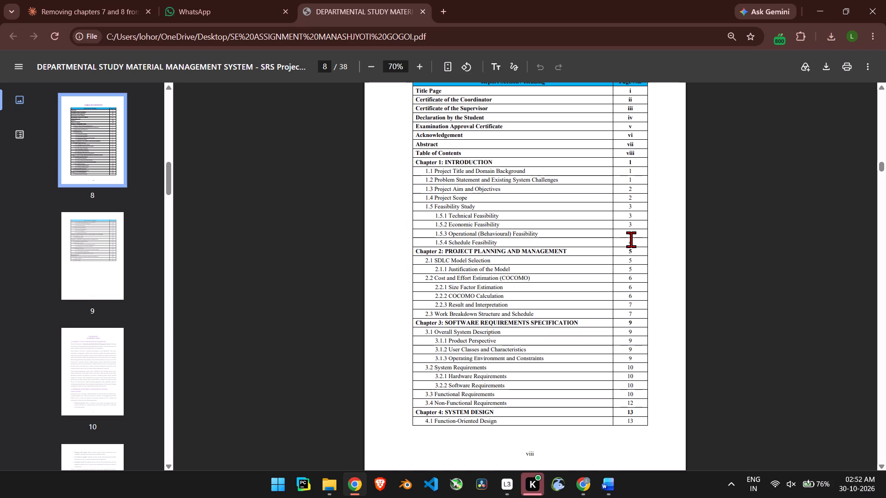
Look over Chapter 1 in the PDF, from the project background through the scope to the Schedule Feasibility section.
scroll(631, 239, down, 15)
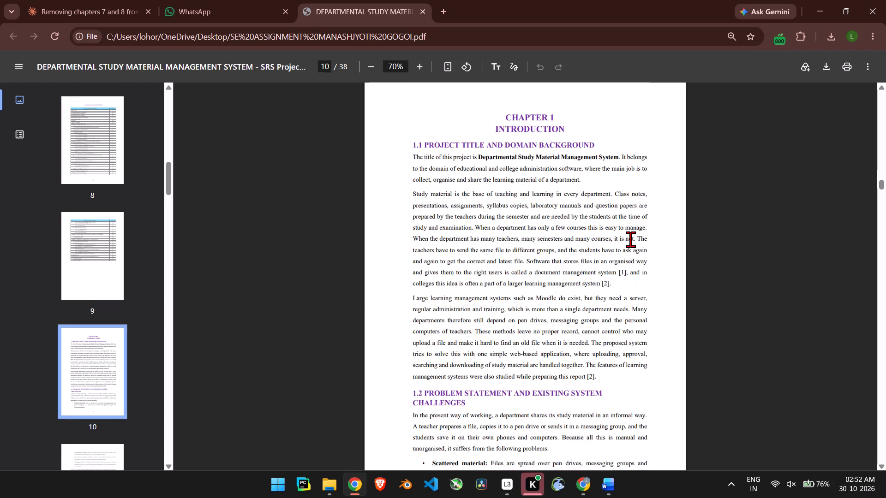
scroll(630, 239, down, 12)
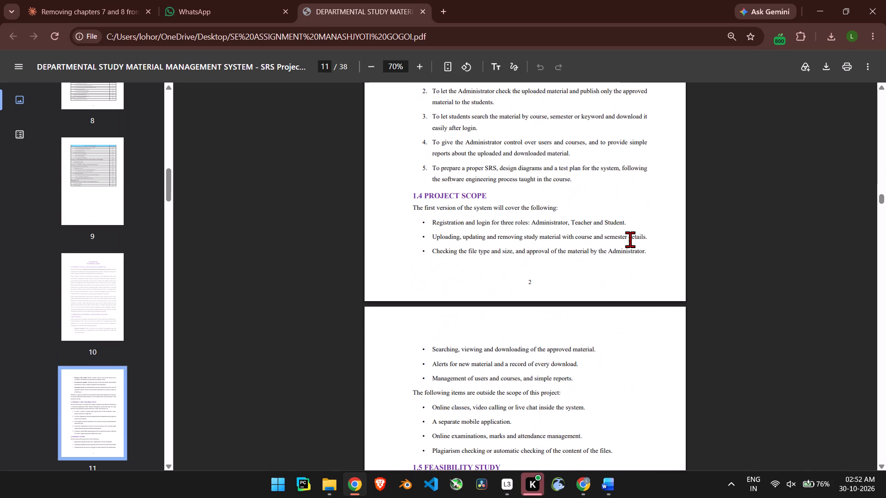
scroll(630, 239, up, 5)
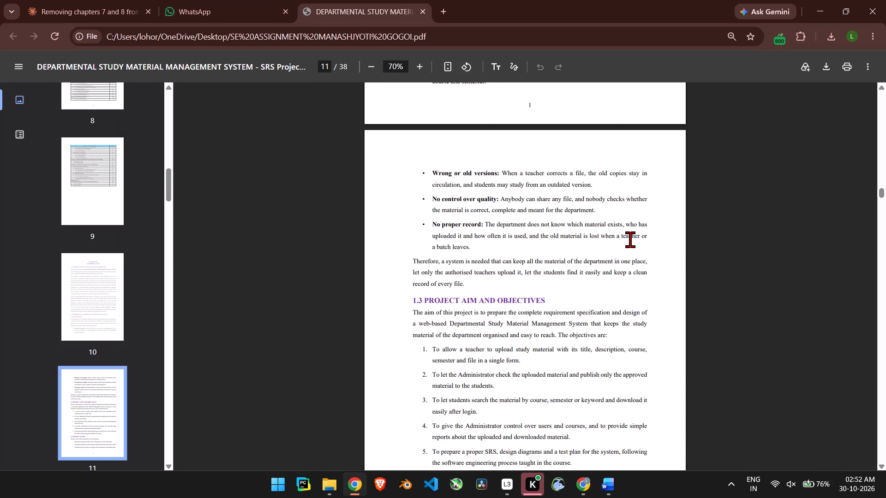
scroll(630, 239, down, 9)
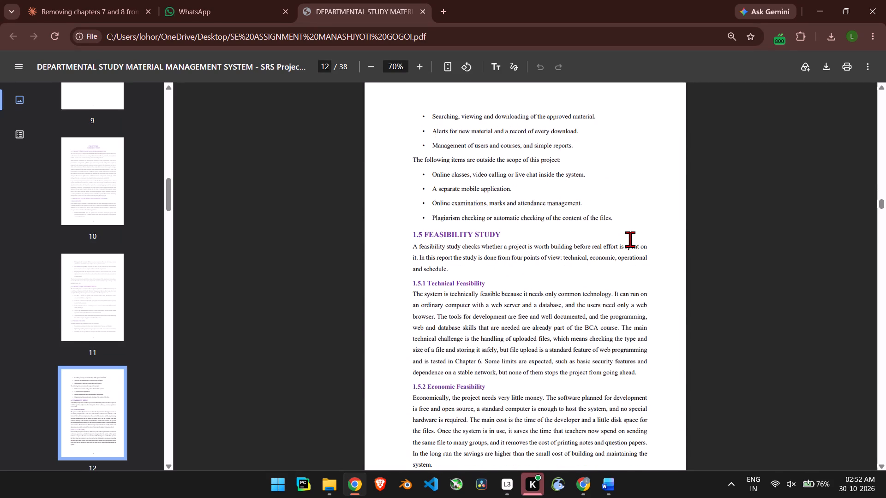
scroll(630, 239, down, 4)
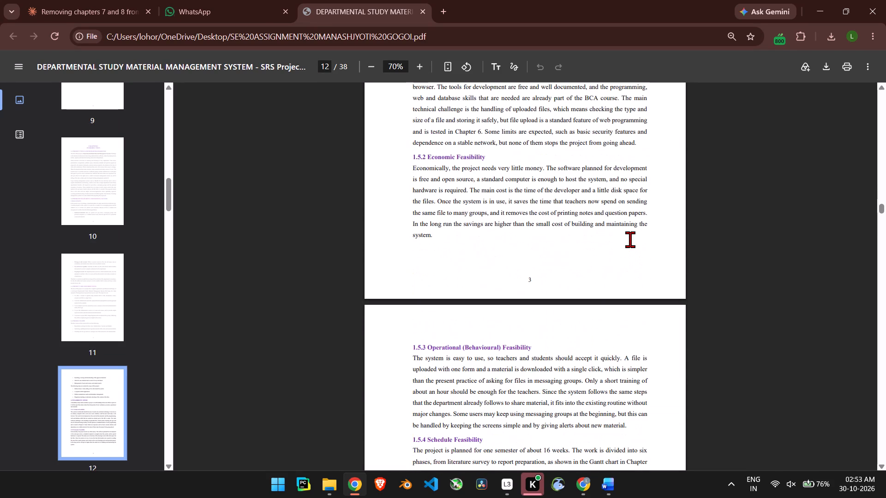
scroll(630, 239, down, 6)
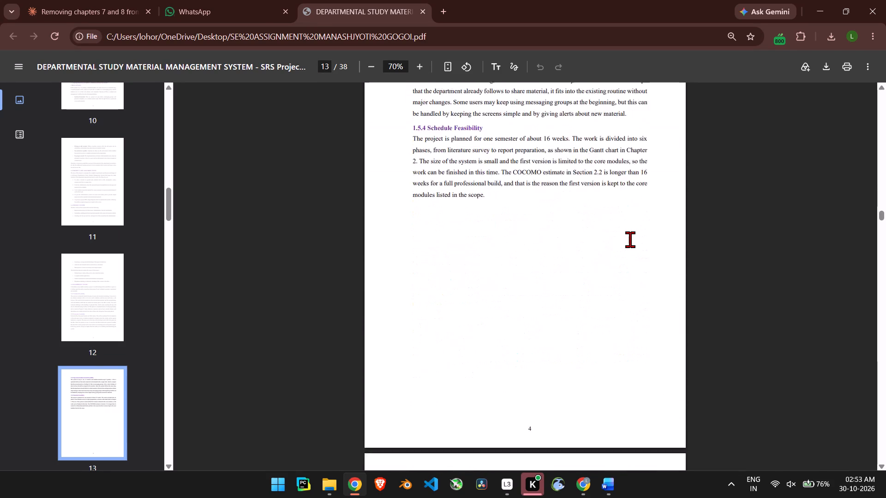
Examine Chapter 2's SDLC model selection, Iterative Waterfall figure, and COCOMO size table and calculation.
scroll(630, 239, down, 5)
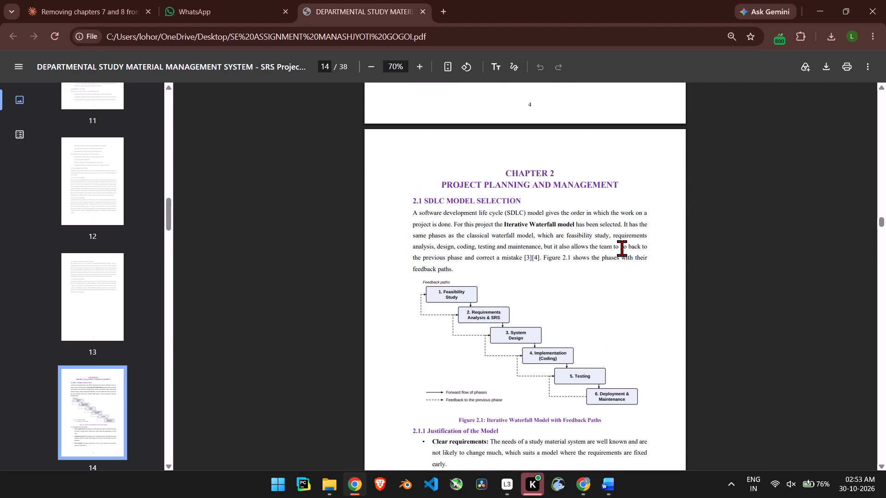
scroll(621, 249, down, 4)
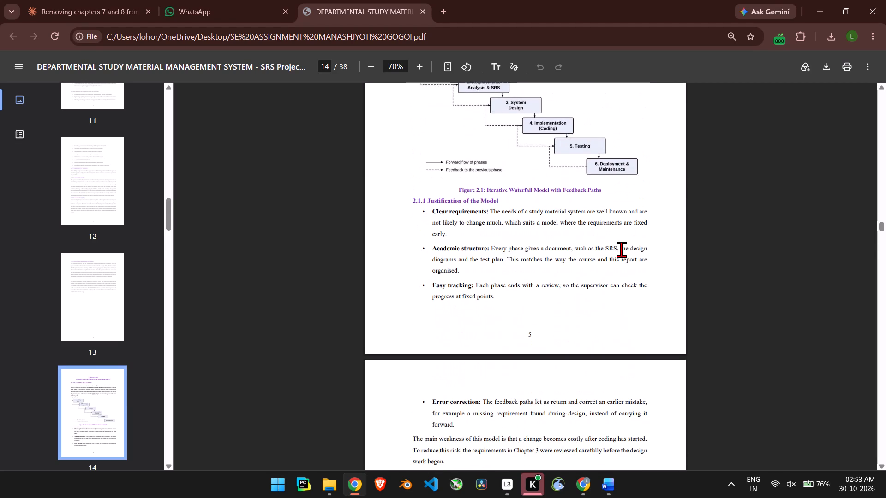
scroll(621, 249, up, 3)
scroll(621, 249, down, 4)
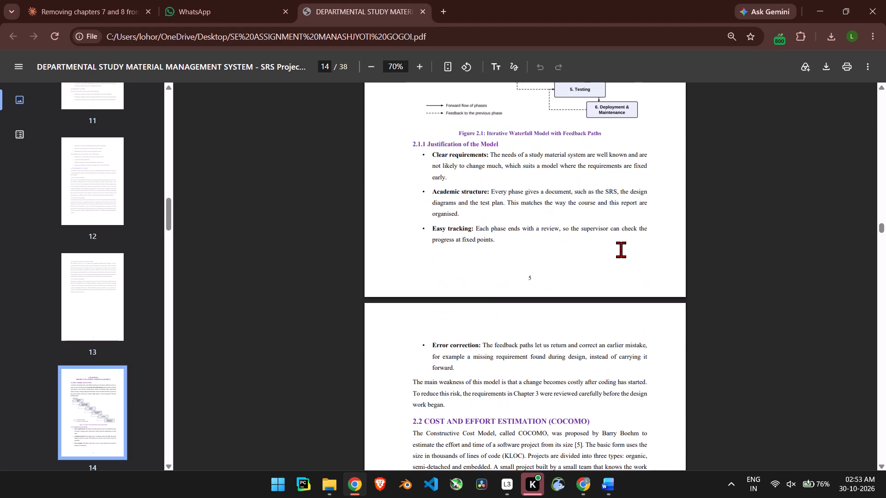
scroll(621, 249, up, 3)
scroll(621, 249, down, 10)
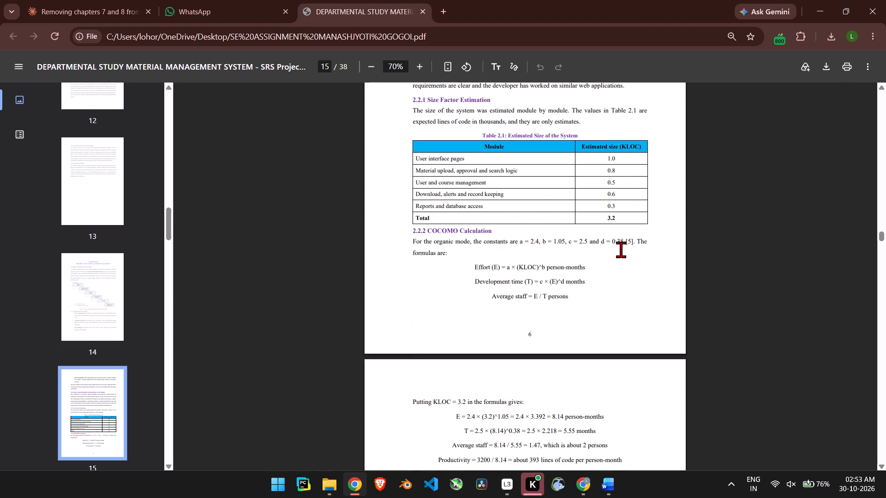
scroll(621, 249, up, 4)
scroll(621, 249, down, 2)
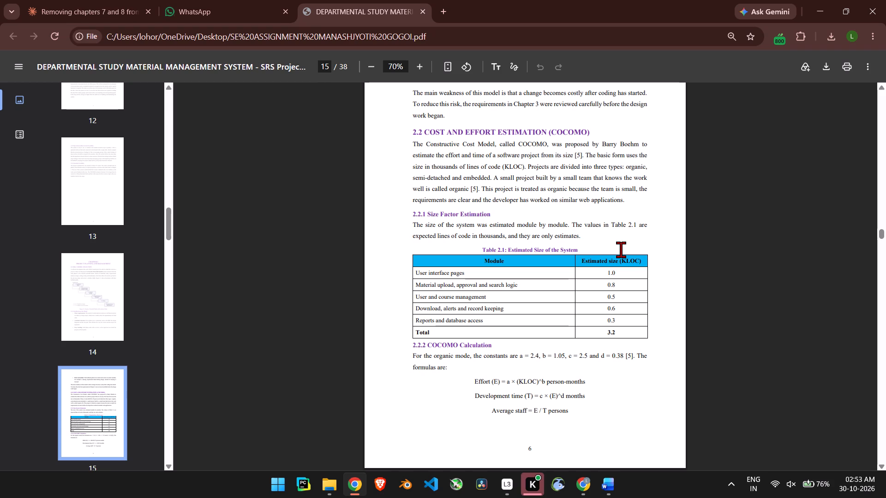
scroll(595, 291, down, 4)
scroll(594, 291, up, 11)
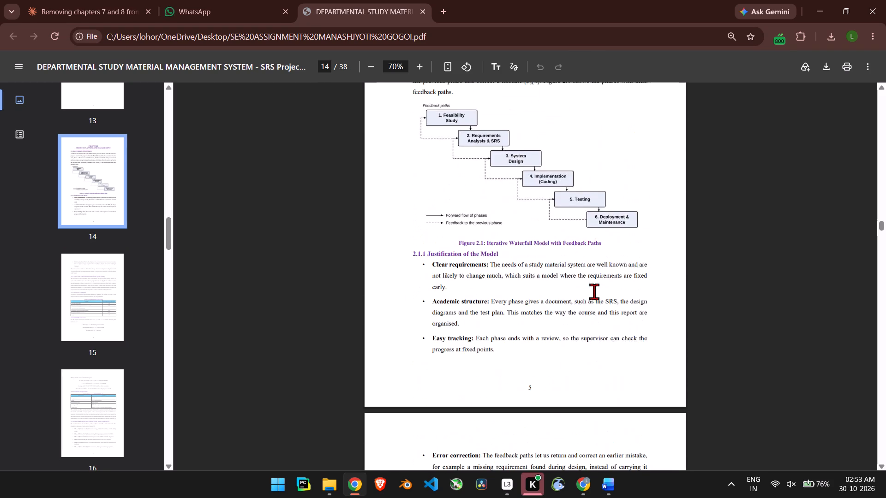
Go back through Chapter 1 to the Table of Contents and recheck its chapter and section page numbers.
scroll(594, 291, up, 12)
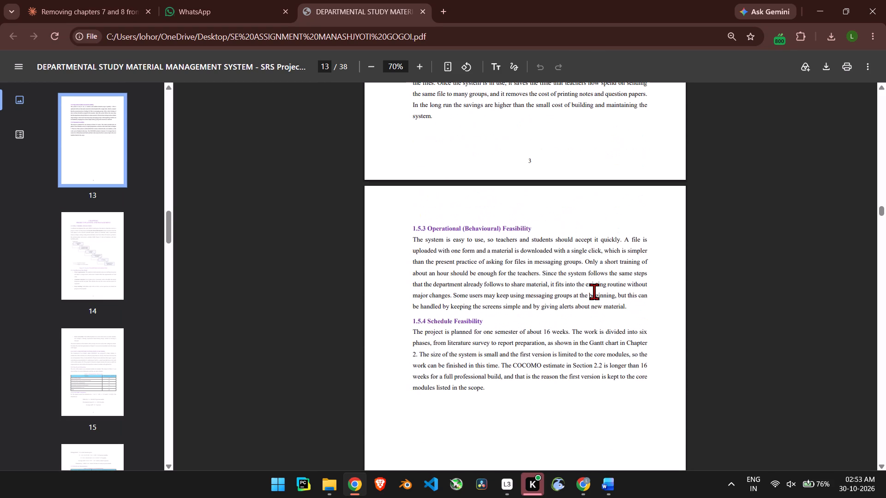
scroll(594, 291, up, 19)
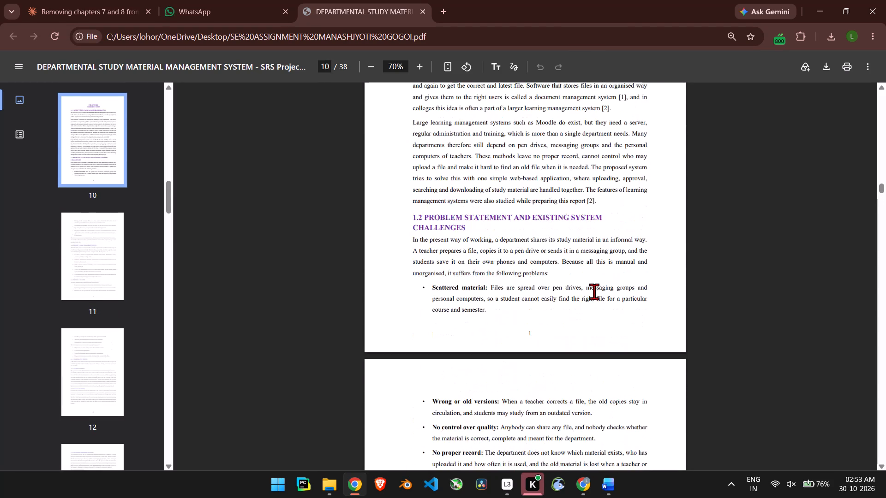
scroll(594, 291, up, 9)
scroll(561, 335, up, 4)
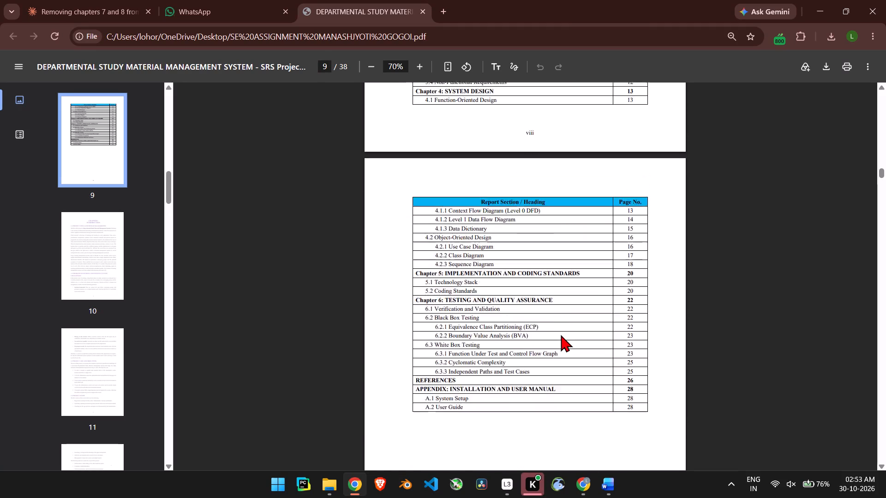
scroll(561, 335, up, 9)
scroll(560, 332, down, 4)
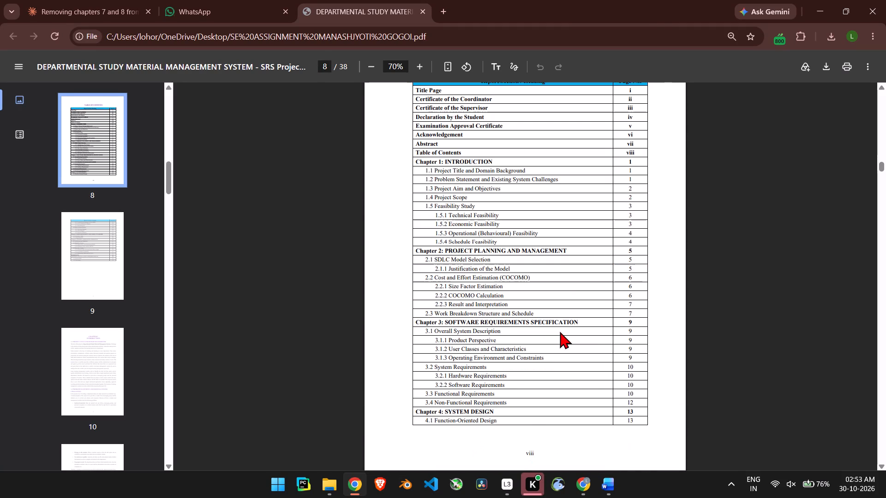
scroll(560, 332, up, 5)
scroll(560, 332, down, 20)
scroll(560, 332, down, 3)
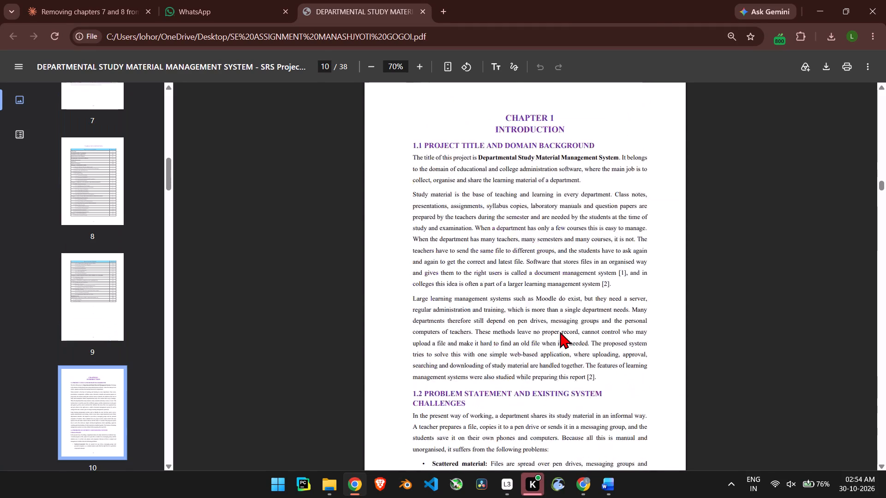
scroll(560, 332, up, 6)
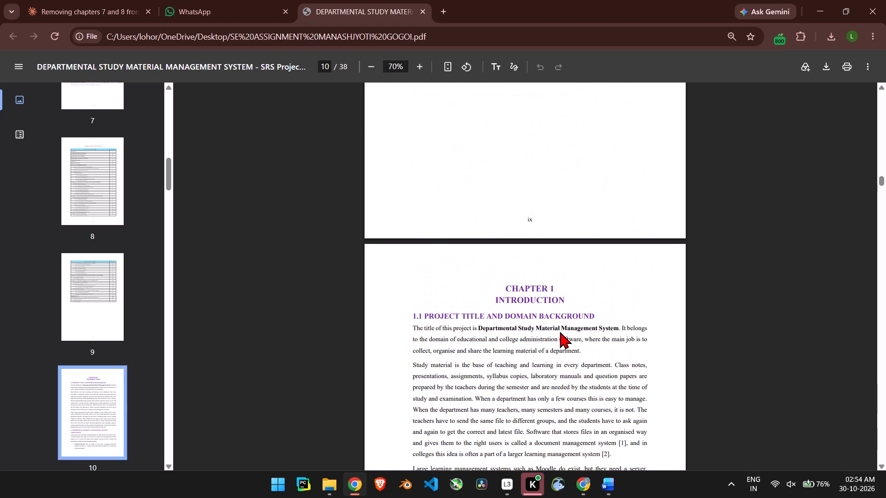
Recheck the pages from Chapter 1's problem statement to the COCOMO estimation section in Chapter 2.
scroll(551, 316, down, 7)
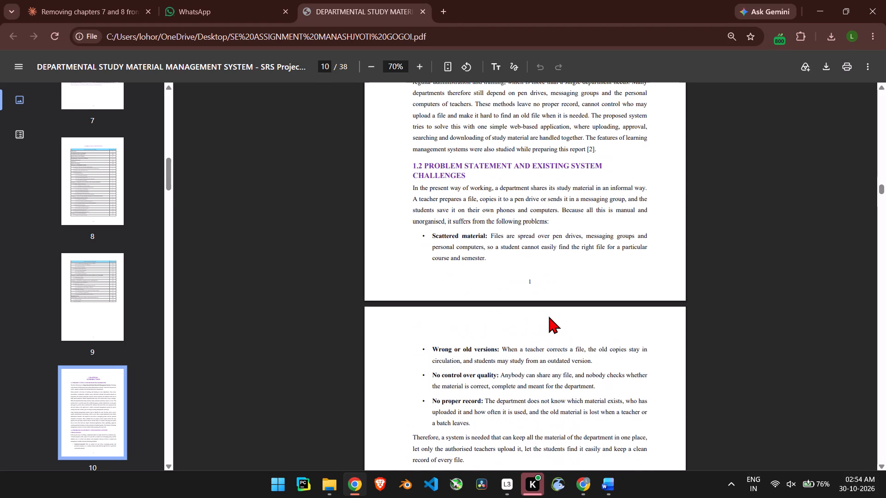
scroll(549, 316, down, 8)
scroll(548, 316, down, 20)
scroll(548, 316, down, 2)
scroll(548, 316, up, 2)
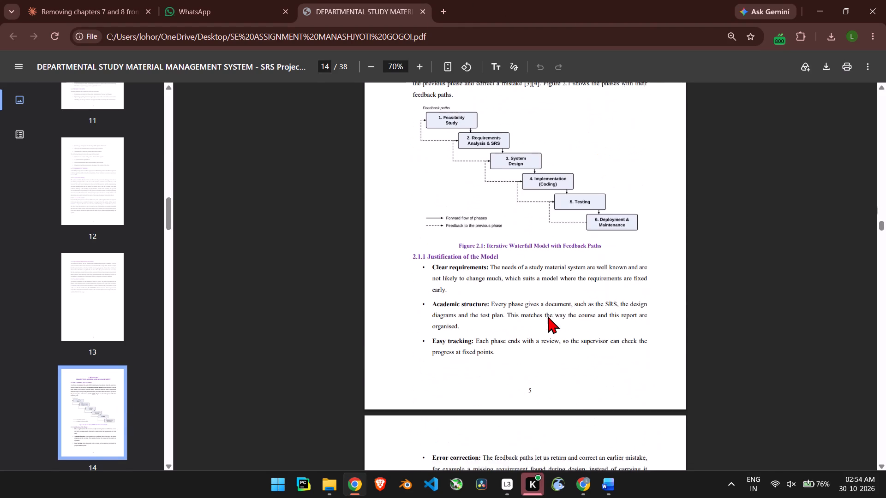
scroll(548, 316, up, 6)
scroll(548, 316, down, 17)
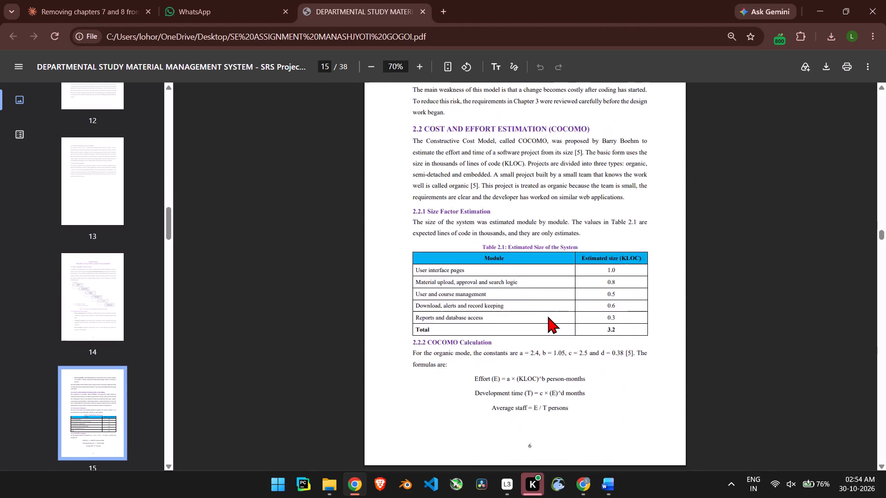
Examine the PDF from the COCOMO calculation through Chapter 3's requirements to Chapter 4's Use Case Diagram.
scroll(548, 316, down, 20)
scroll(548, 316, down, 7)
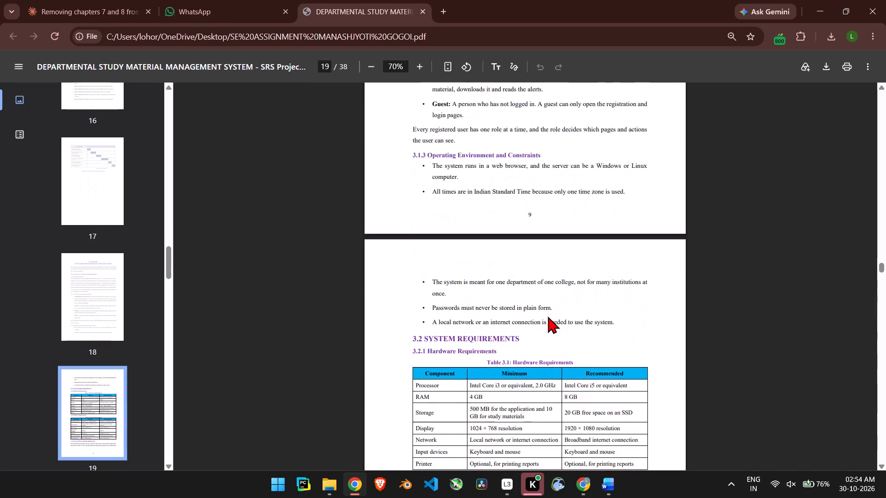
scroll(548, 316, down, 18)
scroll(548, 316, down, 6)
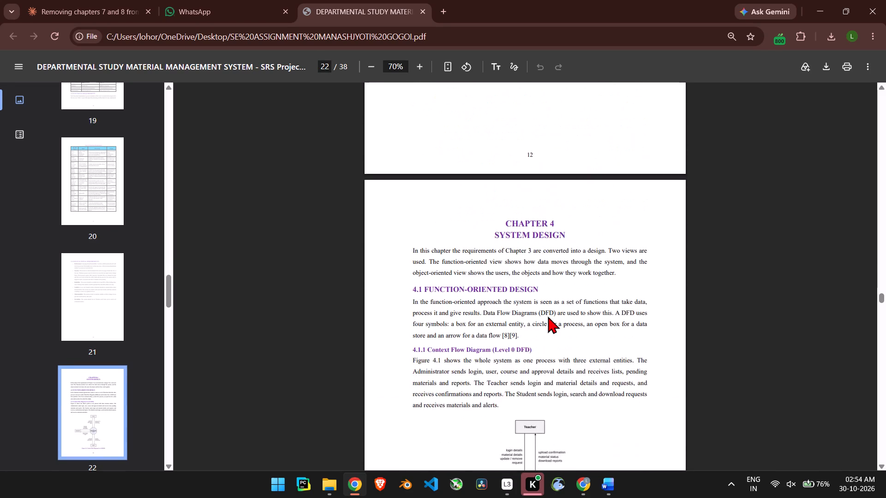
scroll(548, 316, down, 20)
scroll(548, 316, down, 3)
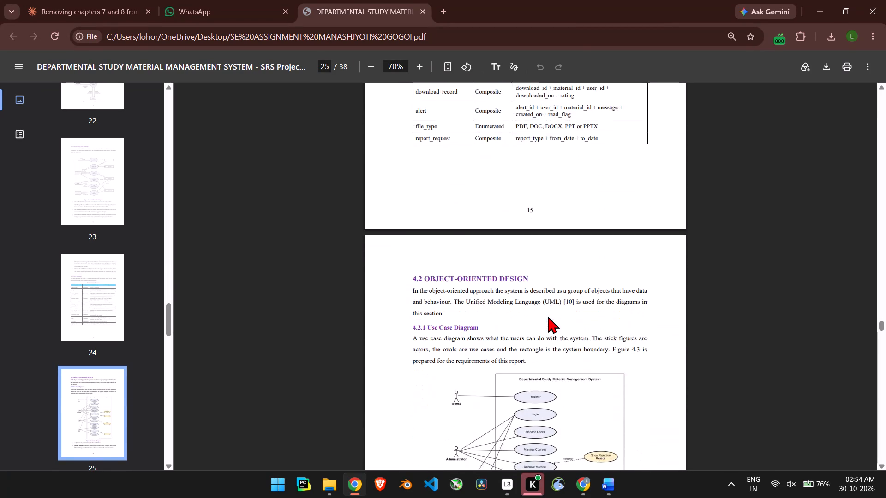
Go back through the functional requirements table and project schedule to recheck the Summary of COCOMO Result.
scroll(548, 316, up, 20)
scroll(548, 316, up, 20)
scroll(548, 316, up, 1)
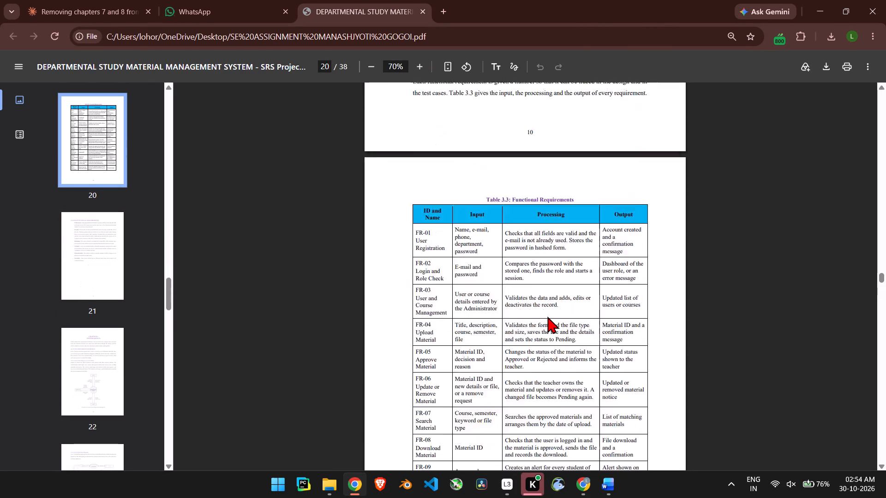
scroll(547, 316, up, 18)
scroll(547, 316, up, 7)
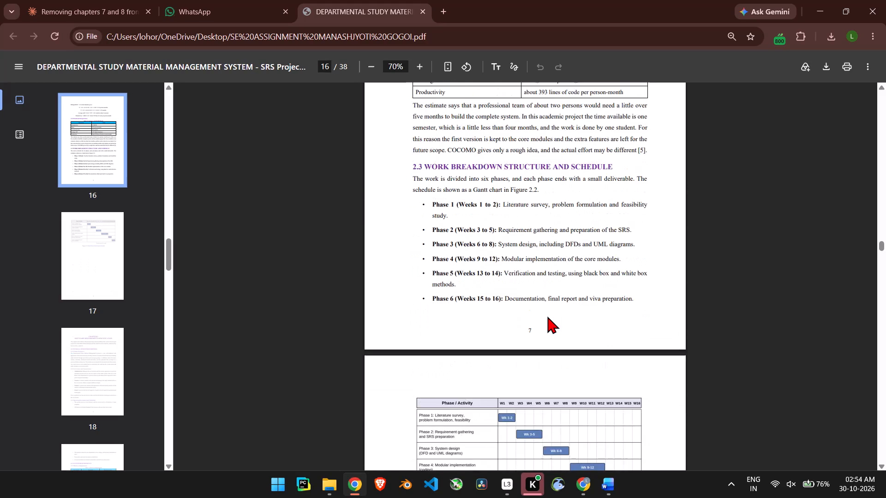
scroll(547, 316, up, 5)
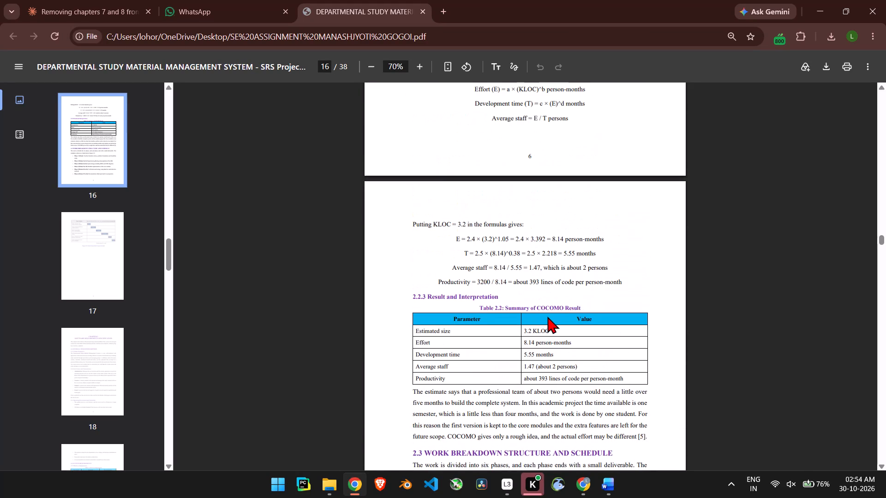
Look over the rest of the PDF from Chapter 3 through the References and the Appendix user guide.
scroll(547, 316, down, 3)
scroll(547, 316, down, 20)
scroll(547, 316, down, 2)
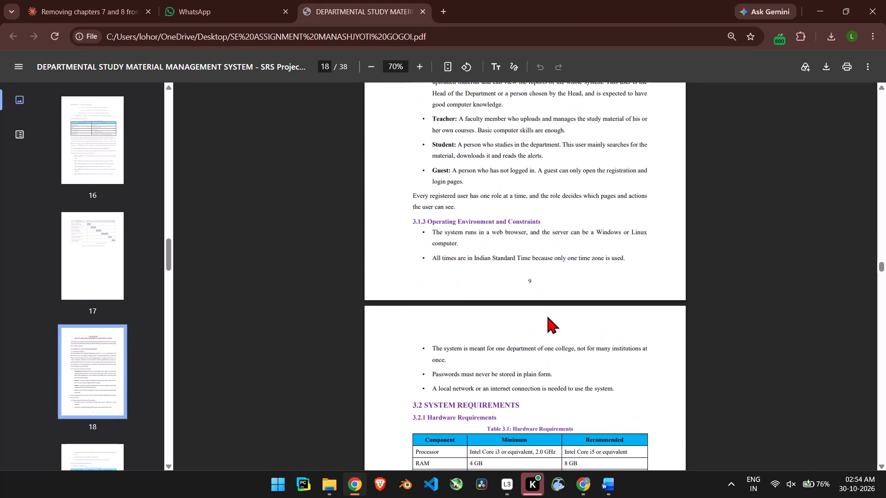
scroll(547, 316, down, 10)
scroll(547, 316, down, 20)
scroll(547, 316, down, 8)
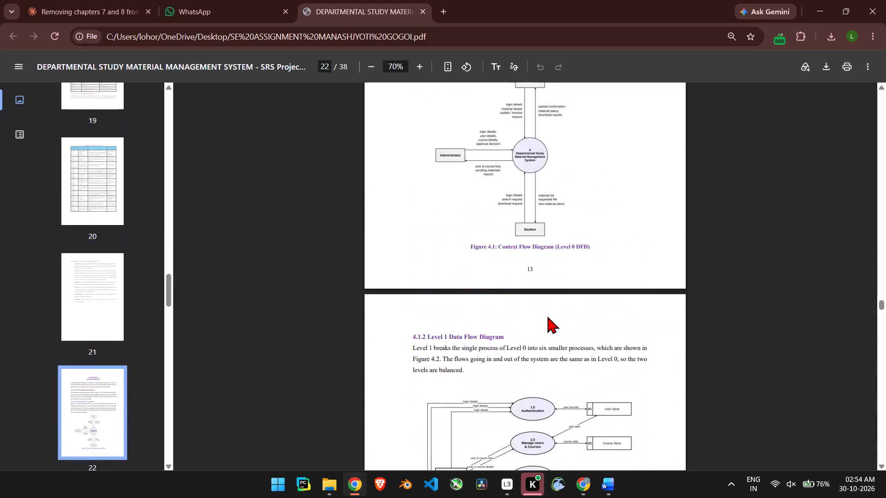
scroll(547, 316, down, 20)
scroll(547, 316, down, 20)
scroll(547, 316, down, 9)
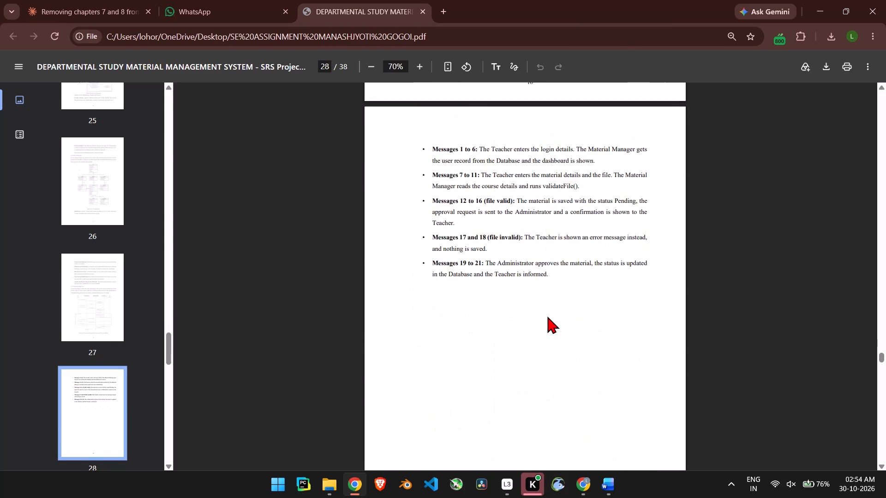
scroll(547, 316, down, 20)
scroll(547, 316, down, 20)
scroll(547, 316, down, 9)
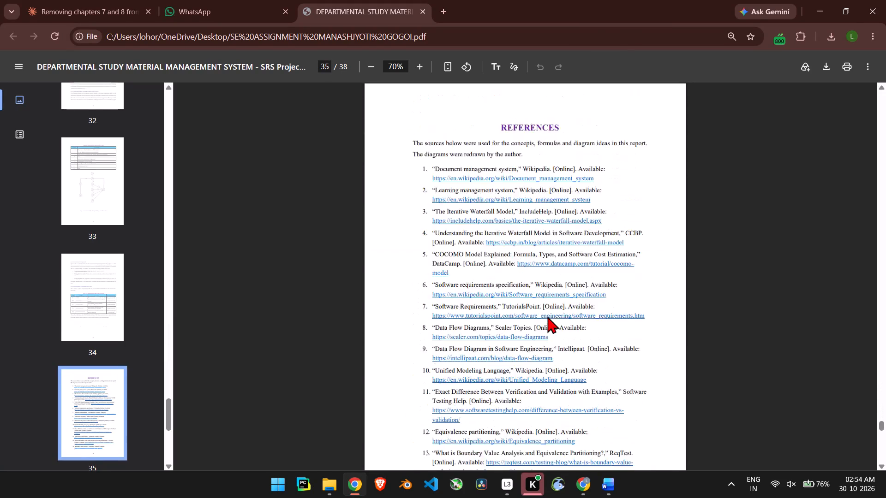
scroll(547, 316, down, 20)
scroll(547, 316, down, 7)
scroll(547, 316, up, 10)
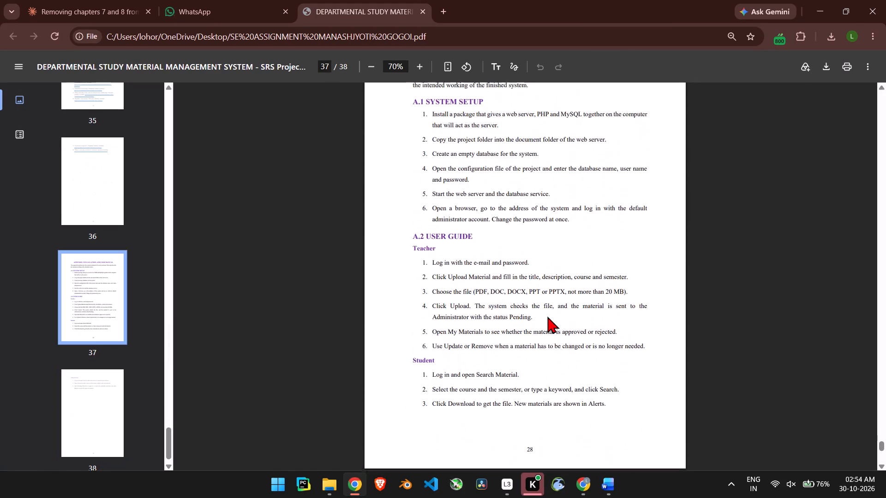
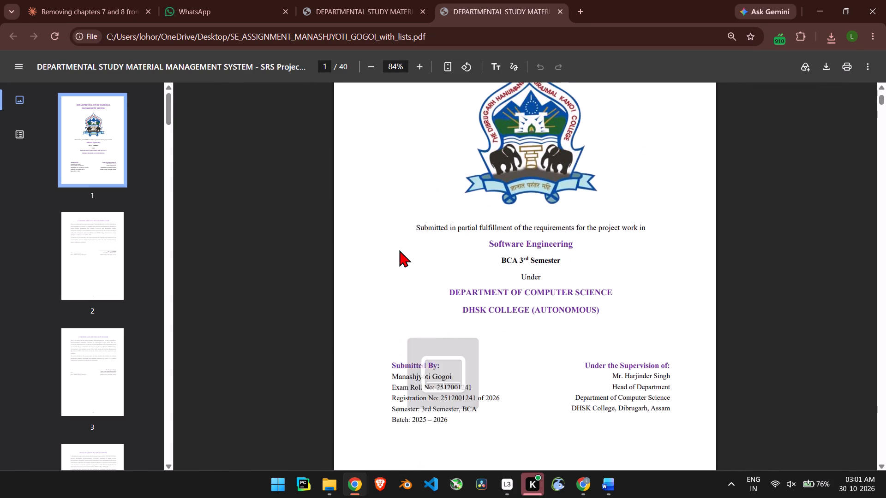
scroll(609, 328, up, 1)
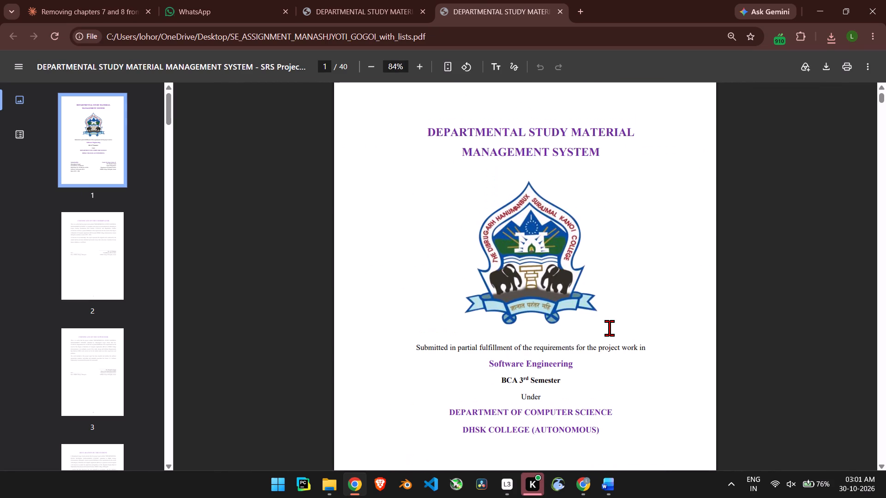
scroll(609, 328, up, 1)
scroll(609, 328, down, 2)
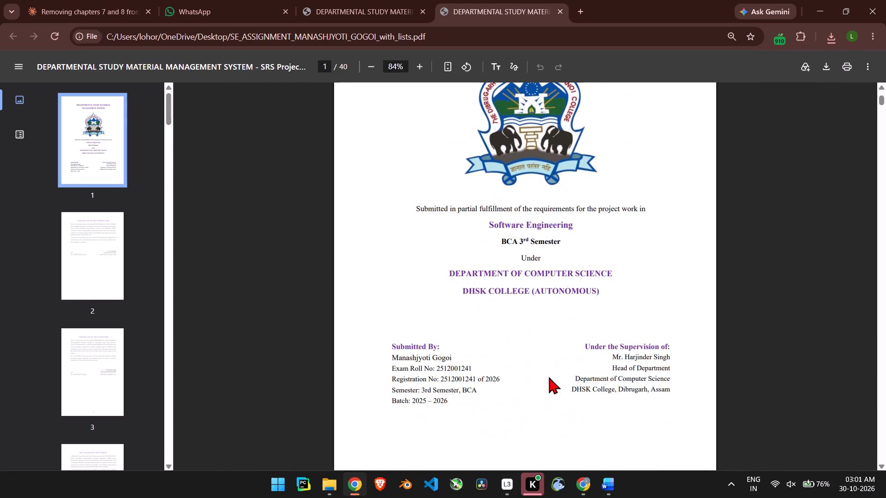
scroll(549, 377, down, 4)
scroll(549, 377, up, 1)
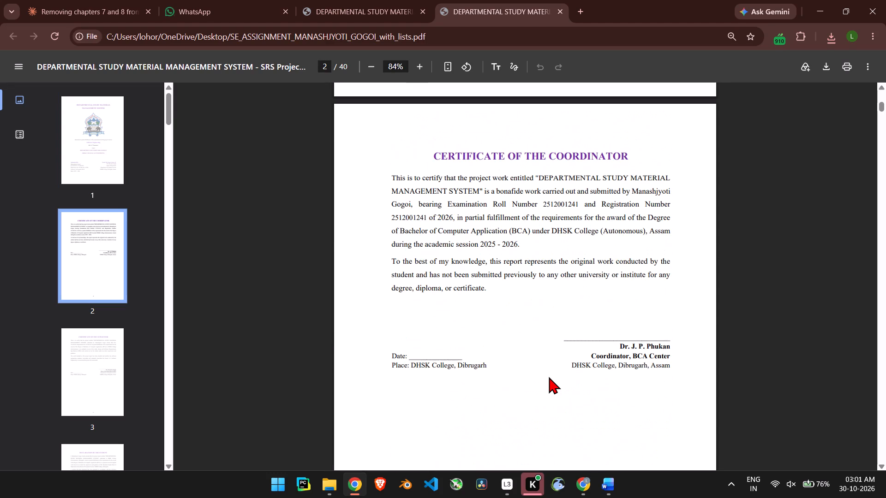
scroll(549, 377, down, 6)
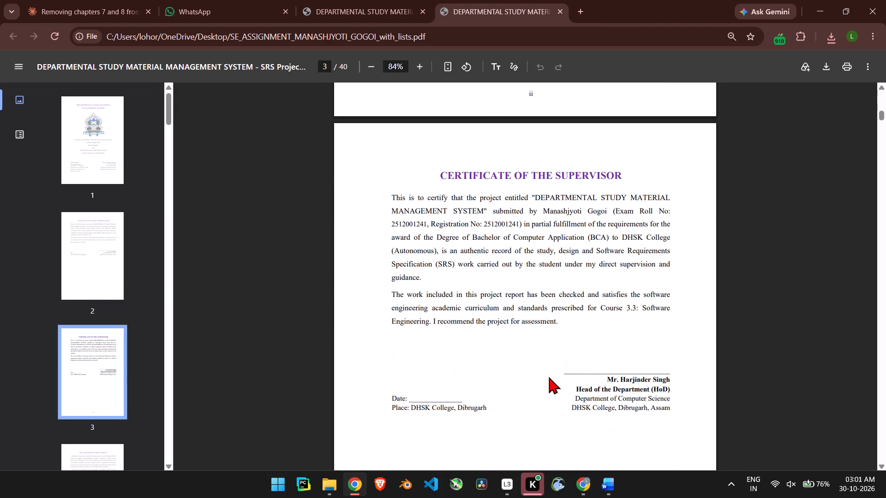
scroll(549, 377, down, 1)
scroll(549, 377, up, 1)
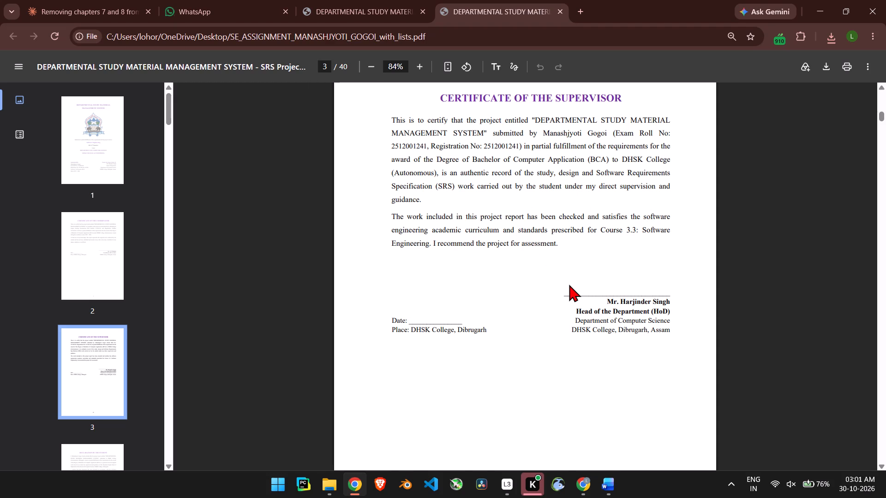
Review the student declaration and the Examination Approval Certificate in the exported PDF, including the page numbering.
scroll(569, 285, down, 4)
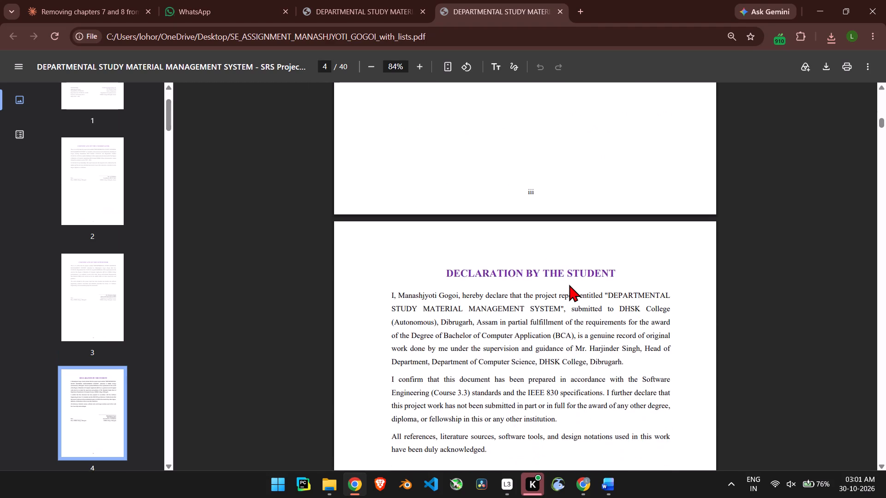
scroll(569, 285, down, 1)
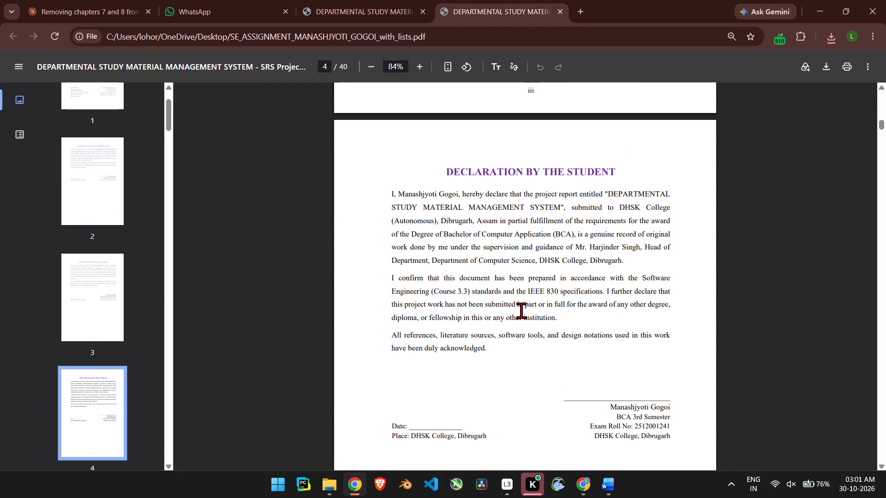
scroll(521, 310, down, 1)
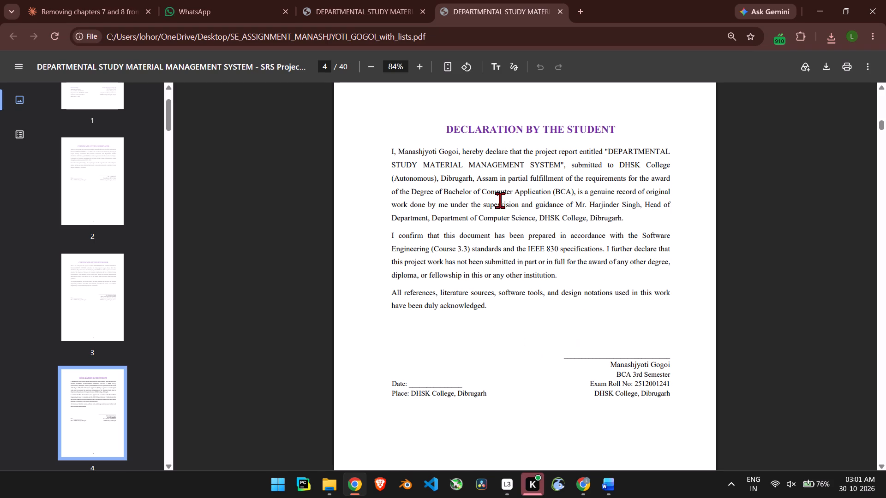
scroll(542, 308, down, 3)
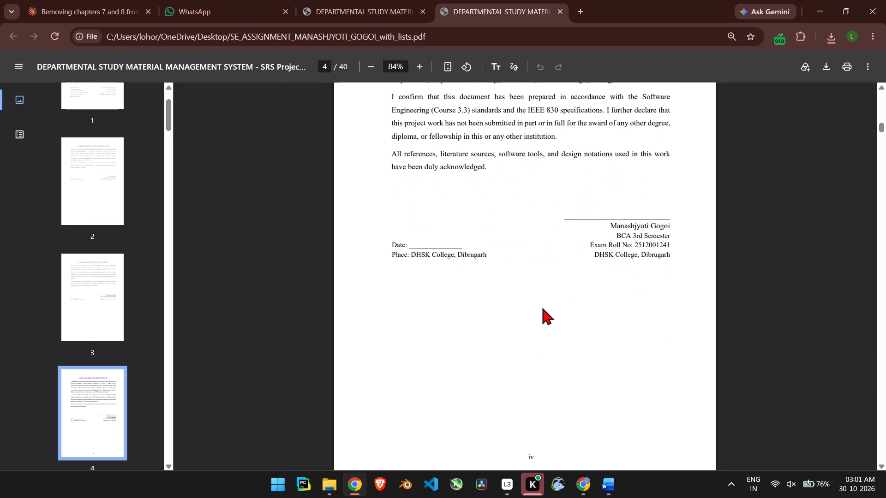
scroll(542, 308, down, 3)
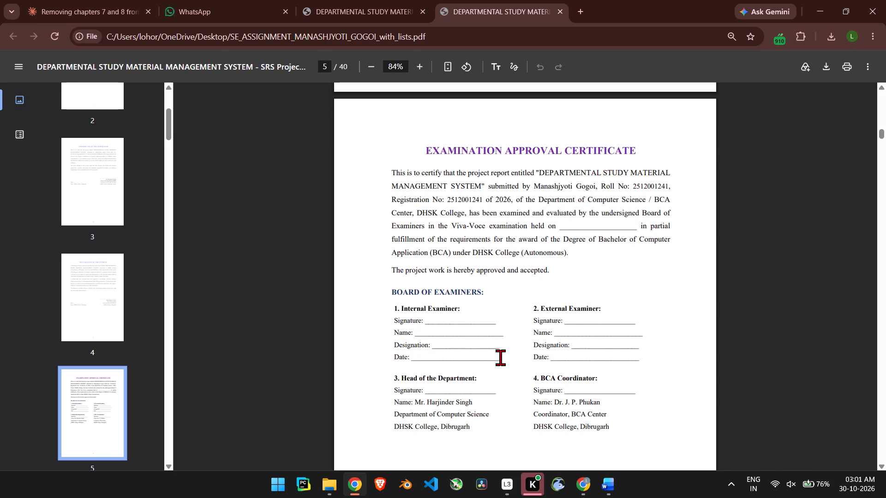
scroll(529, 338, down, 1)
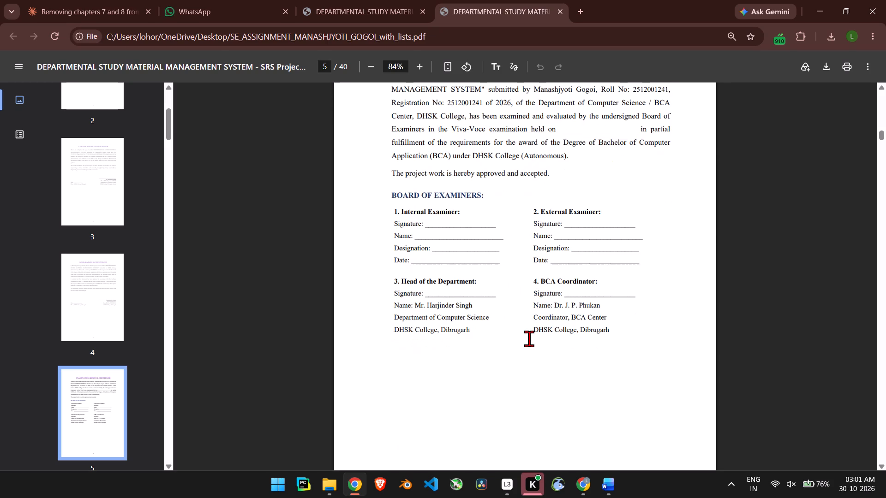
Review the Acknowledgement and Abstract pages of the exported PDF after rechecking the Examination Approval Certificate.
scroll(529, 338, up, 1)
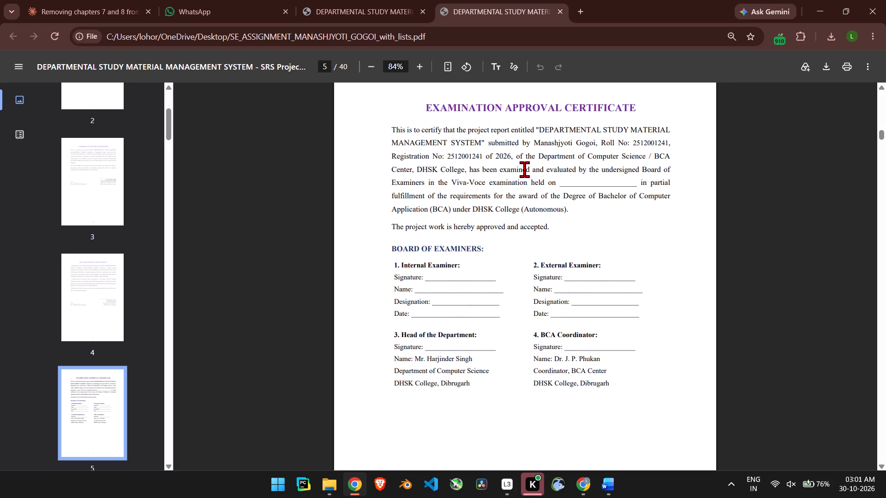
scroll(492, 326, down, 5)
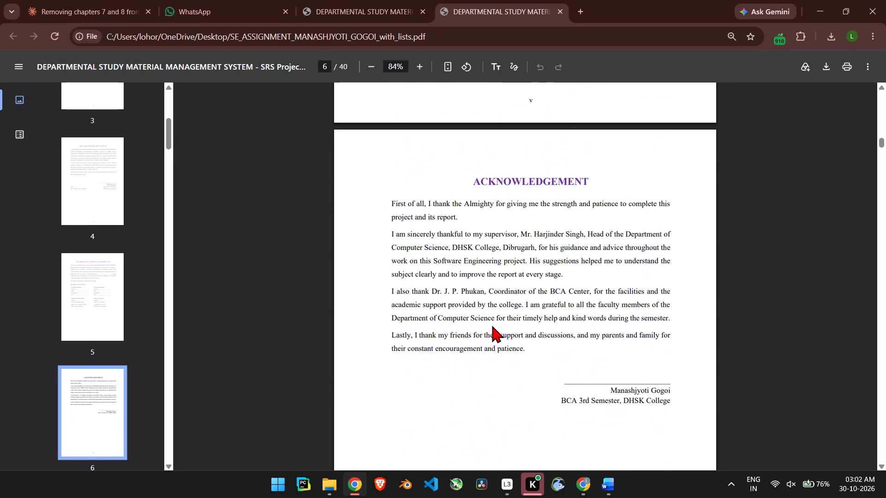
scroll(492, 326, down, 1)
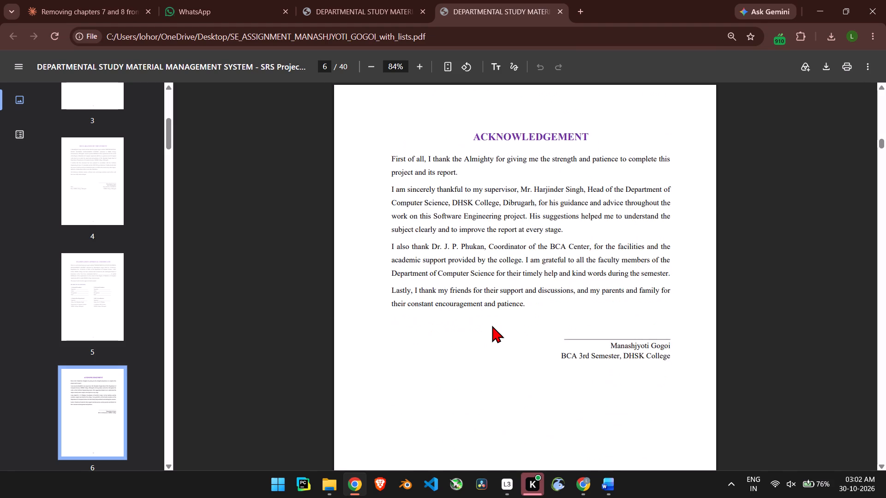
scroll(492, 326, down, 7)
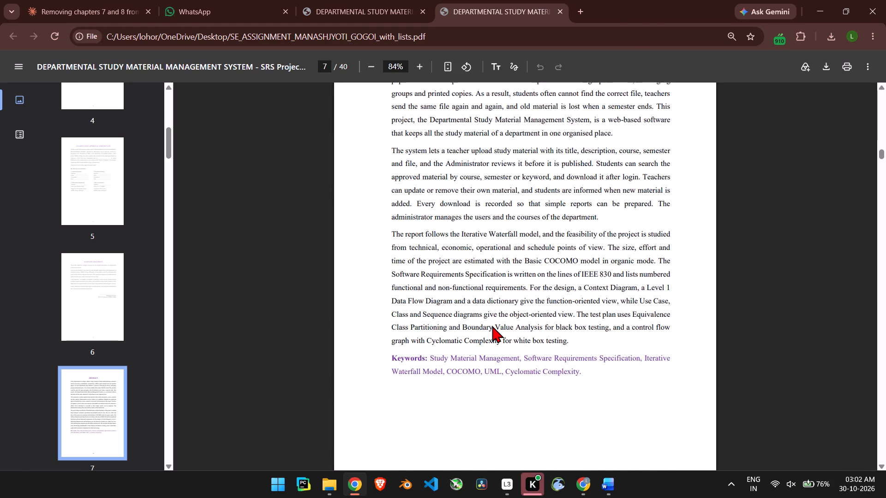
Check the Table of Contents, List of Figures and List of Tables in the exported PDF for entries, page numbers and layout.
scroll(492, 326, down, 4)
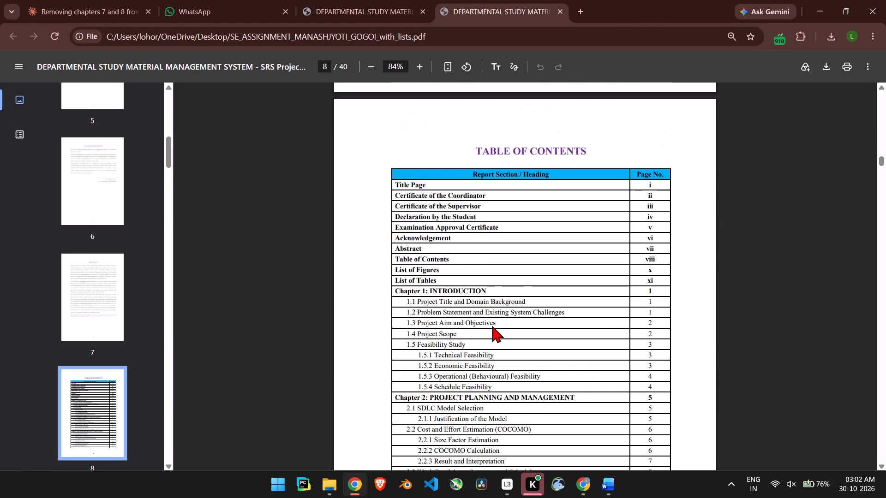
scroll(492, 326, down, 1)
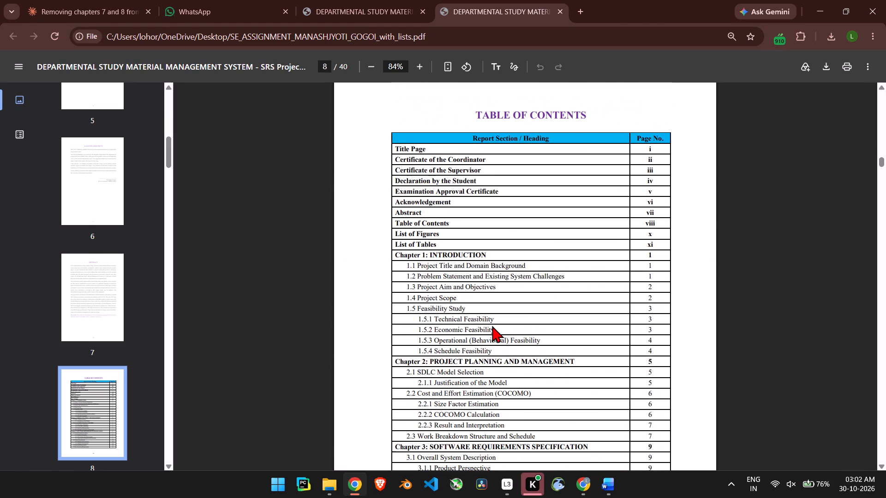
scroll(492, 326, up, 2)
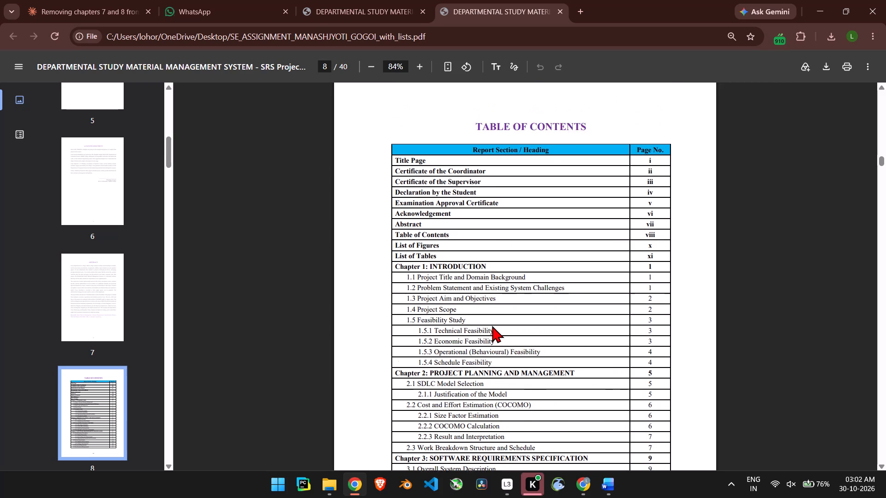
scroll(492, 326, up, 6)
scroll(492, 326, down, 2)
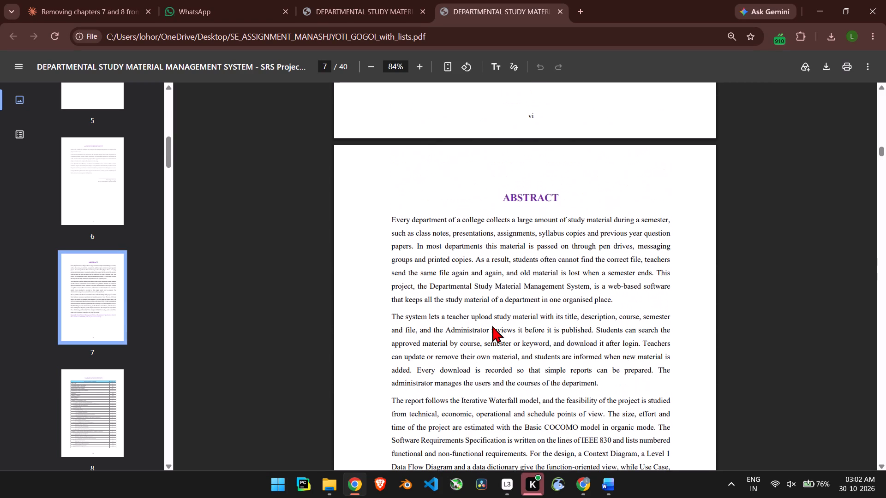
scroll(492, 326, down, 2)
scroll(492, 326, up, 3)
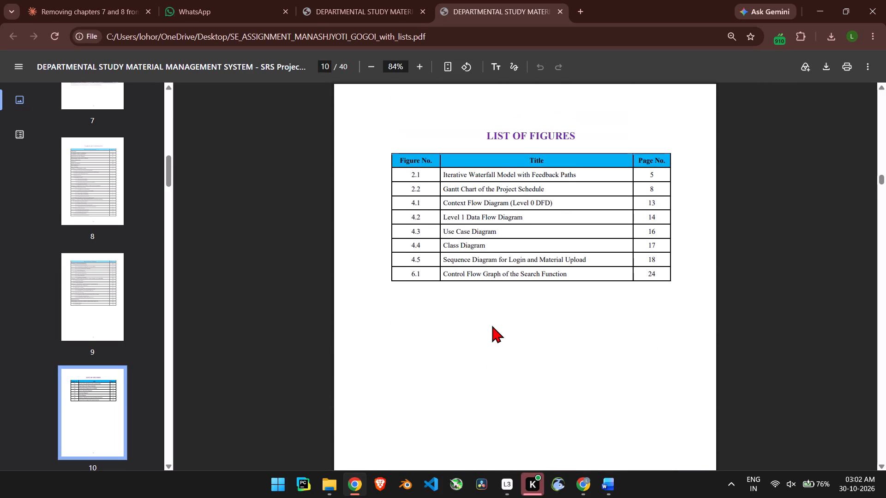
scroll(492, 326, up, 5)
scroll(492, 326, down, 3)
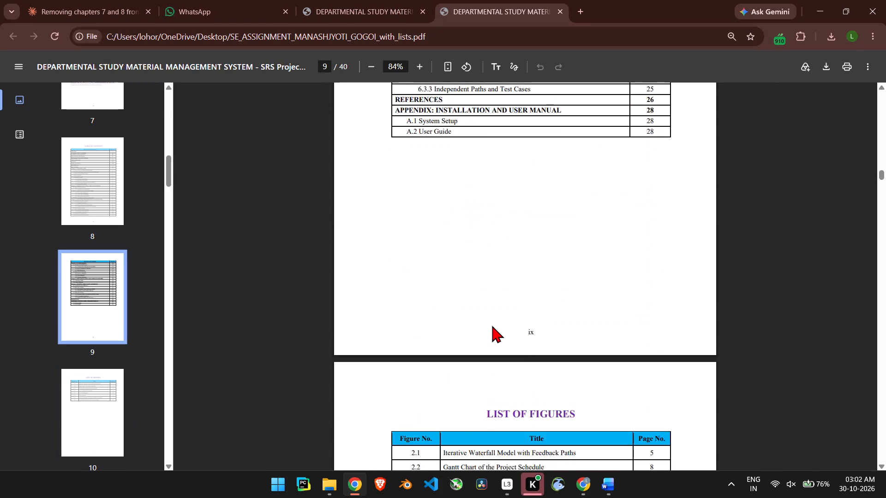
scroll(492, 326, down, 10)
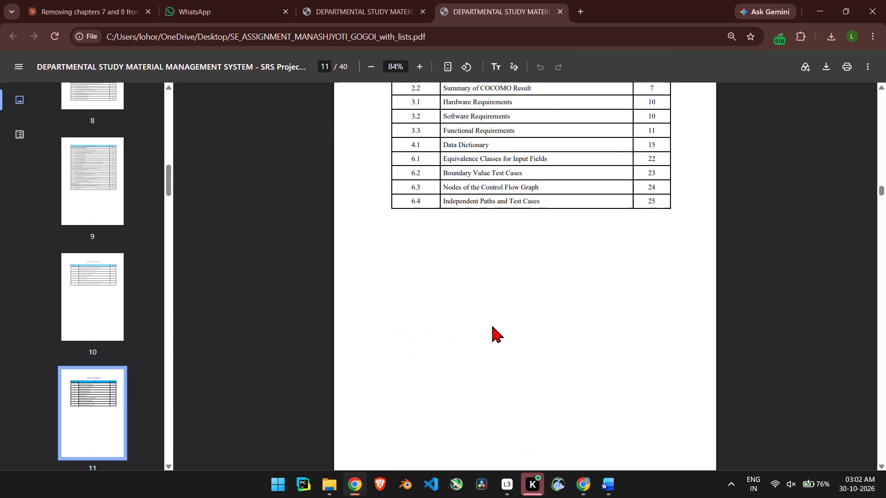
Review Chapters 1 and 2 of the exported PDF, including the Iterative Waterfall figure and the COCOMO estimation tables, for content and layout.
scroll(492, 326, down, 9)
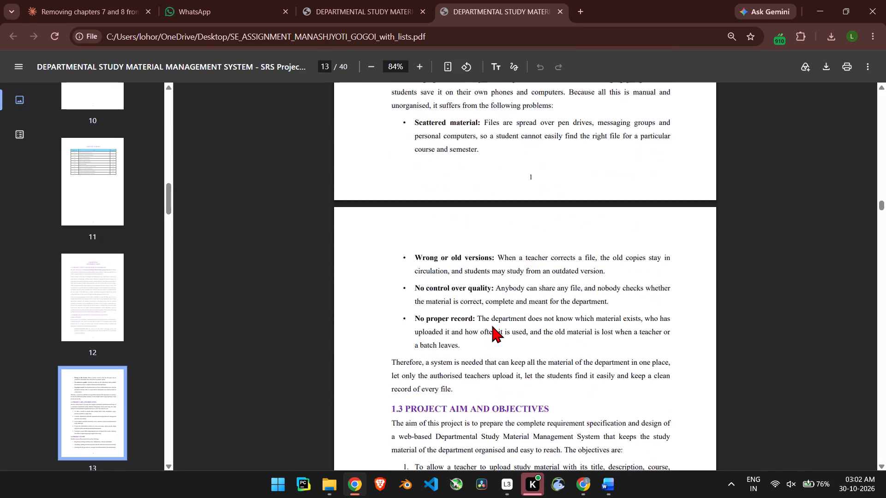
scroll(492, 326, down, 7)
scroll(492, 326, up, 1)
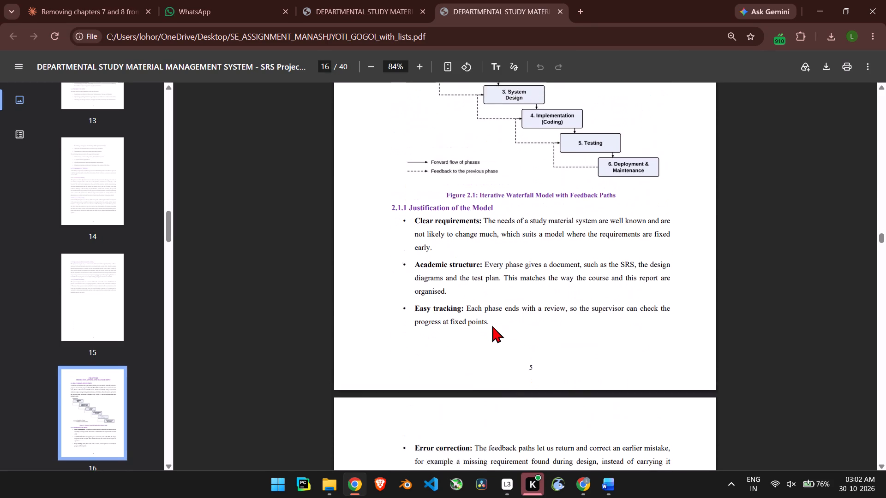
scroll(492, 326, up, 3)
scroll(492, 326, down, 5)
scroll(492, 326, up, 1)
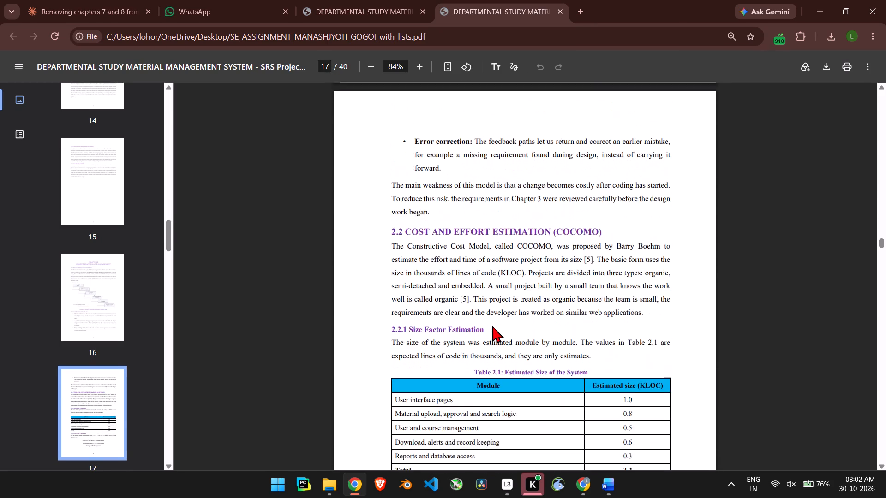
scroll(492, 326, up, 1)
scroll(492, 326, down, 6)
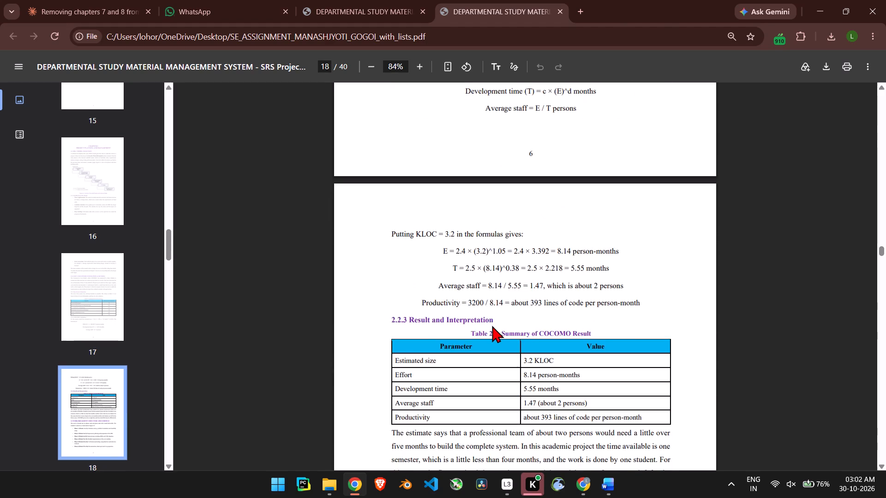
Review the end of Chapter 2, the Chapter 3 requirements tables and the Chapter 4 data flow, use case and class diagrams in the PDF.
scroll(492, 326, down, 6)
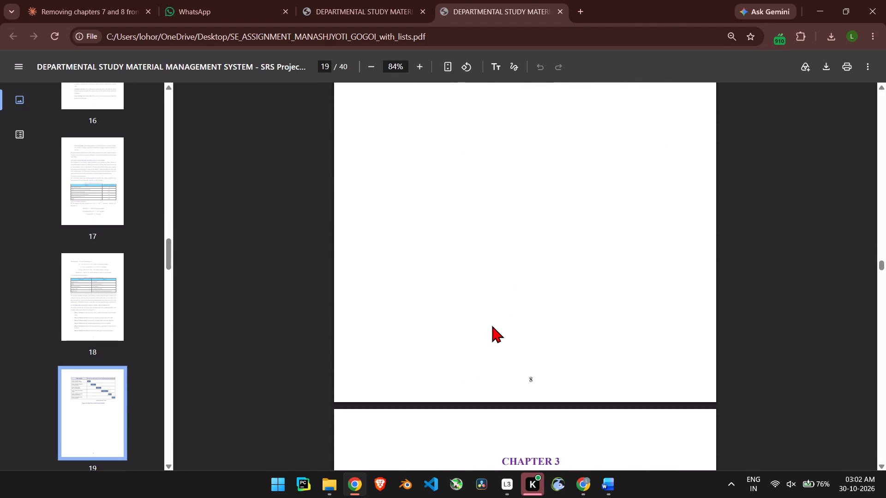
scroll(492, 326, down, 2)
scroll(492, 326, up, 1)
scroll(492, 326, down, 1)
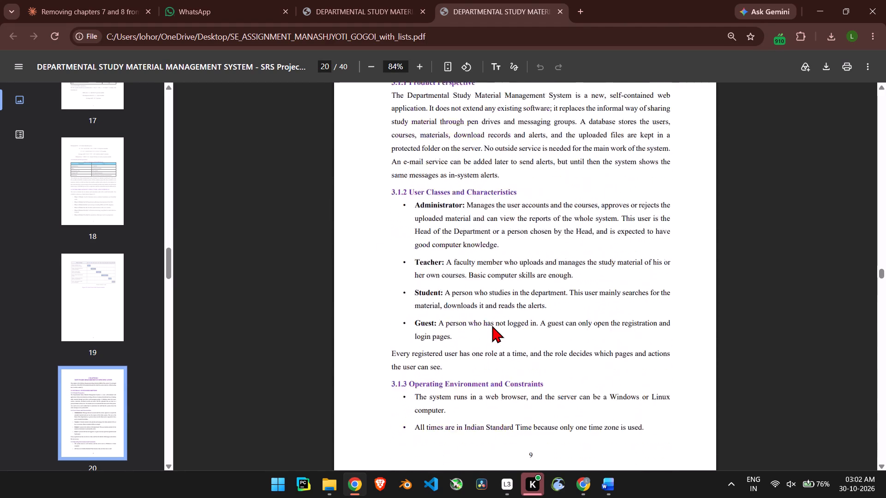
scroll(492, 326, down, 8)
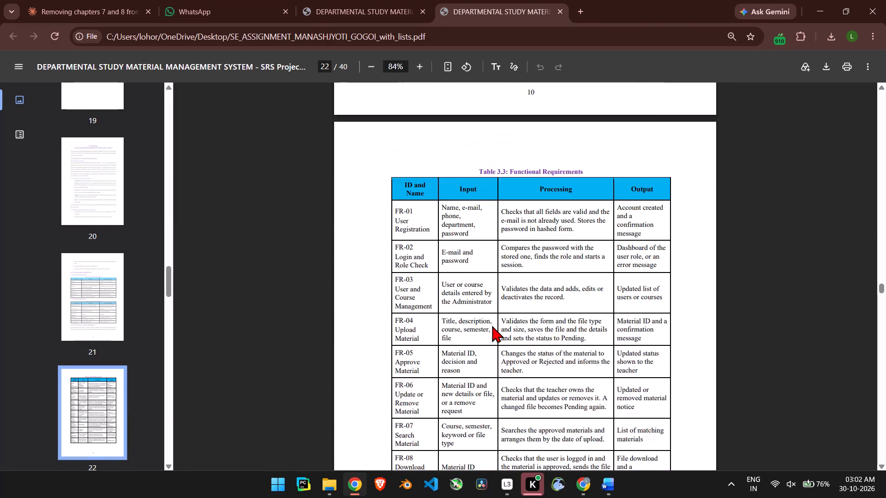
scroll(492, 326, down, 8)
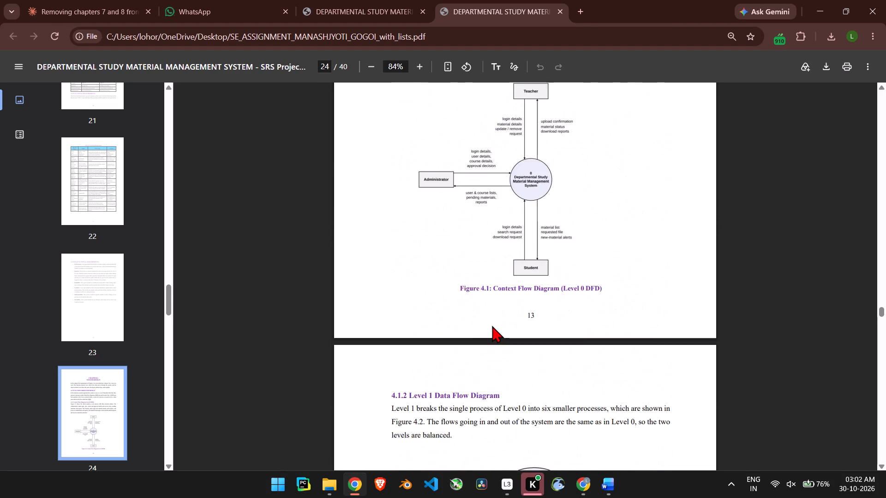
scroll(492, 326, down, 8)
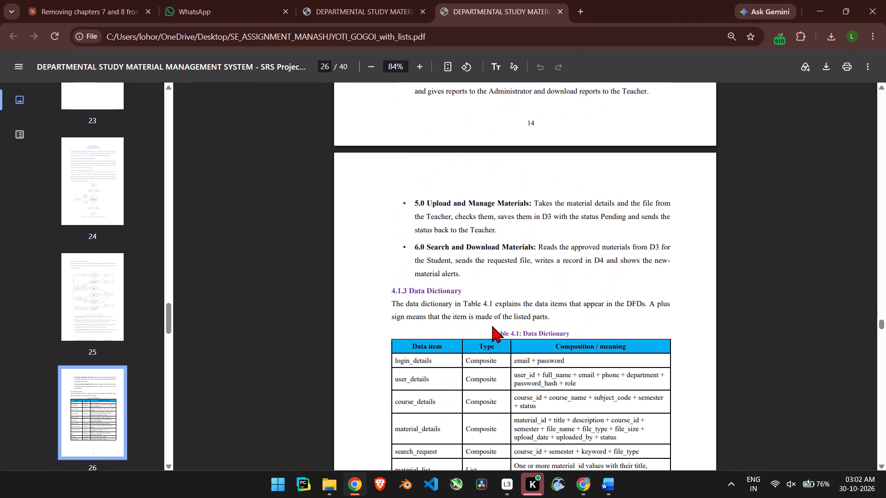
scroll(492, 326, down, 5)
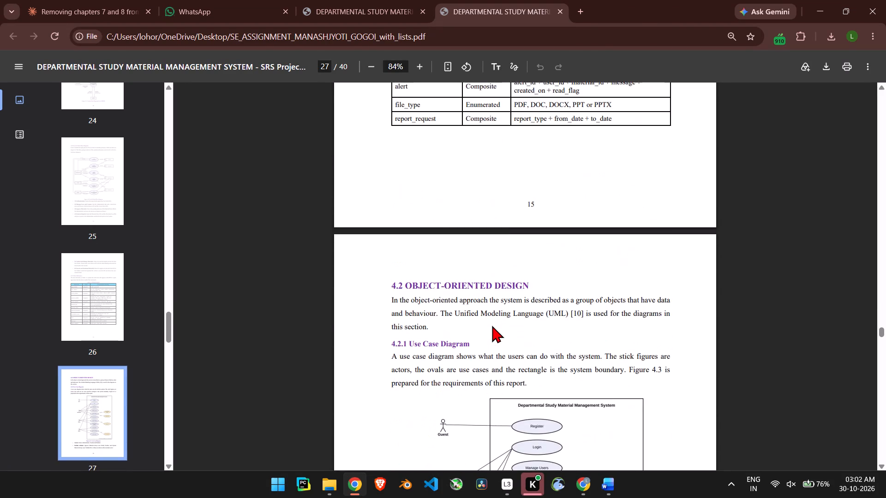
scroll(492, 326, down, 7)
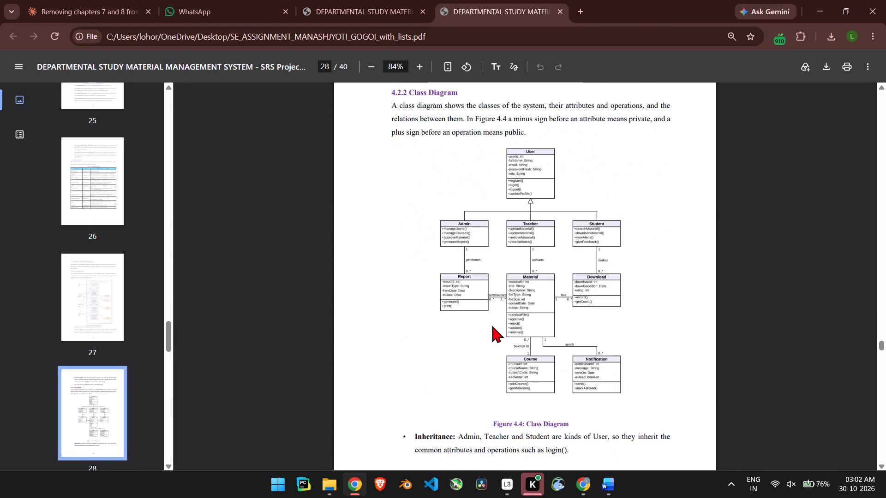
scroll(492, 326, down, 7)
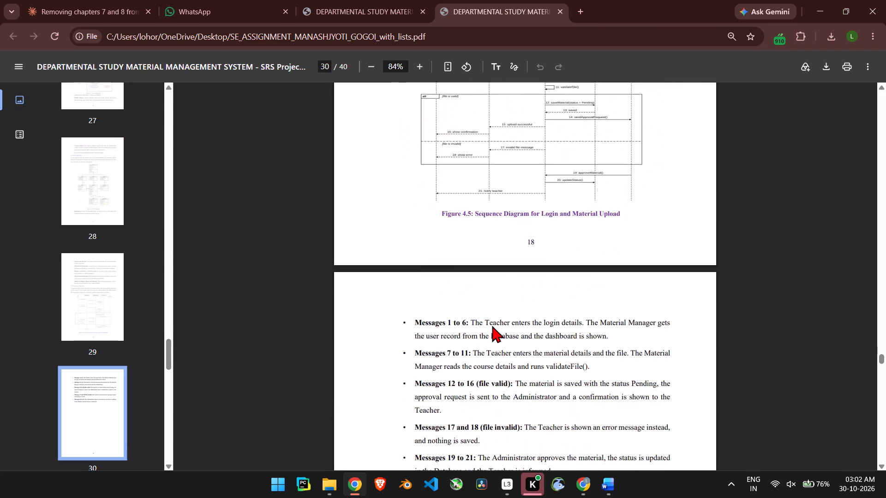
Examine Figure 4.5, the Sequence Diagram for Login and Material Upload, at different magnifications to check its legibility and message labels.
scroll(492, 326, down, 1)
scroll(492, 326, up, 4)
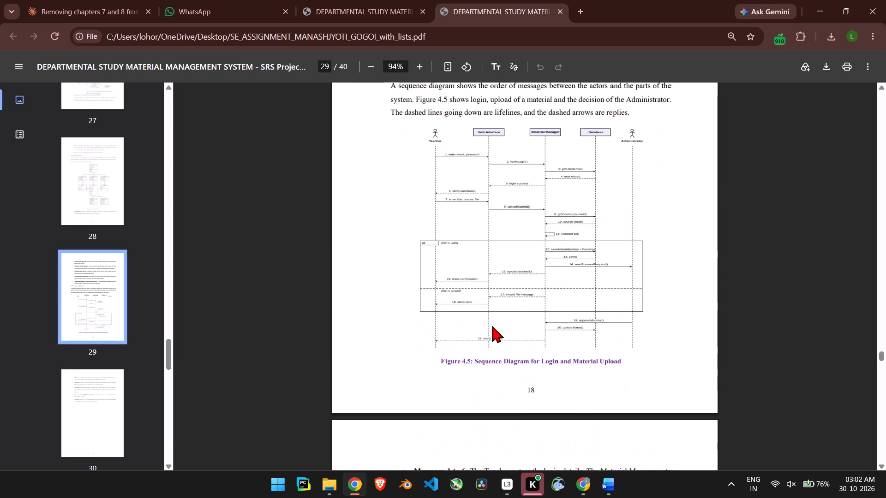
scroll(492, 326, up, 1)
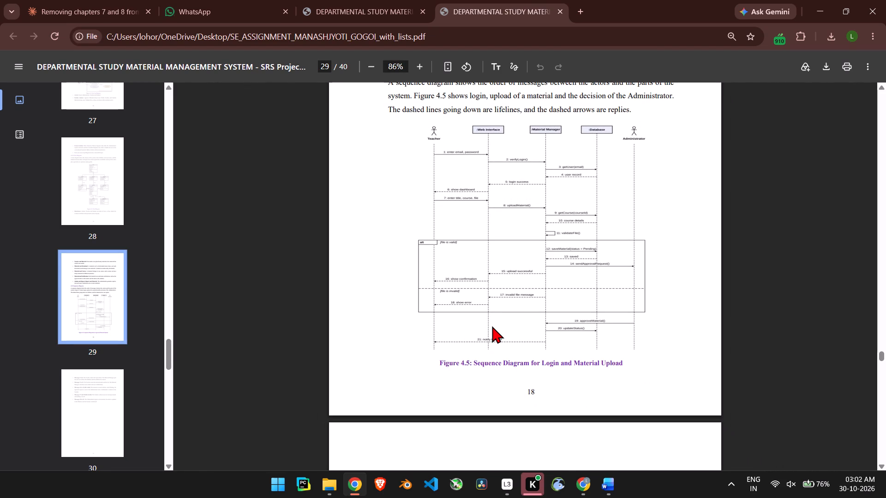
ctrl+scroll(492, 326, up, 2)
ctrl+scroll(492, 326, down, 3)
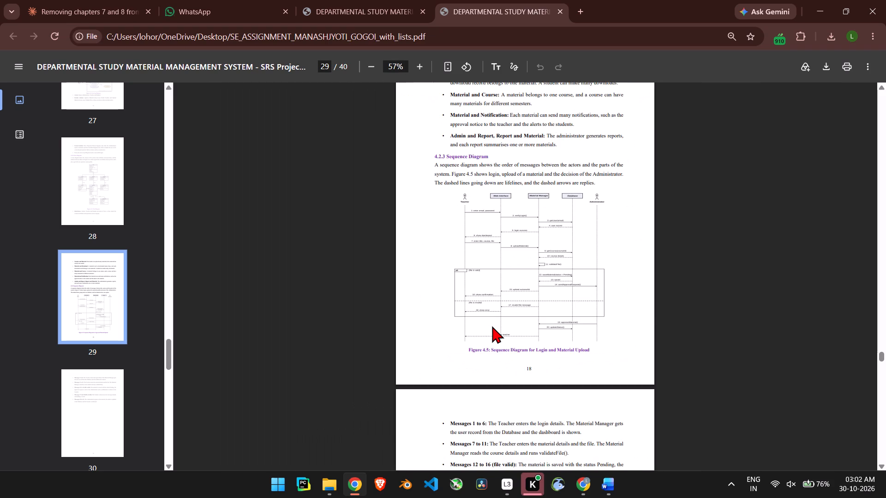
ctrl+scroll(492, 326, up, 4)
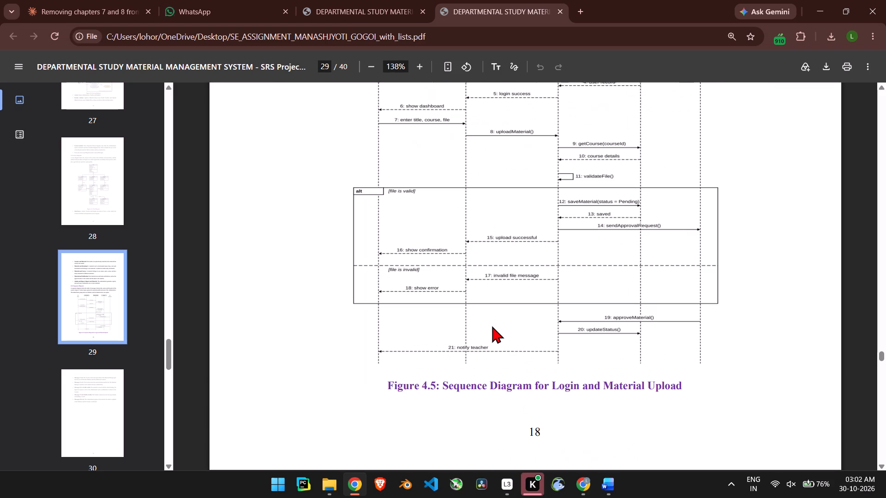
Review the rest of the PDF from the sequence diagram's message explanations through Chapters 5 and 6 to the last page.
scroll(492, 326, down, 6)
ctrl+scroll(492, 326, down, 2)
scroll(492, 326, down, 4)
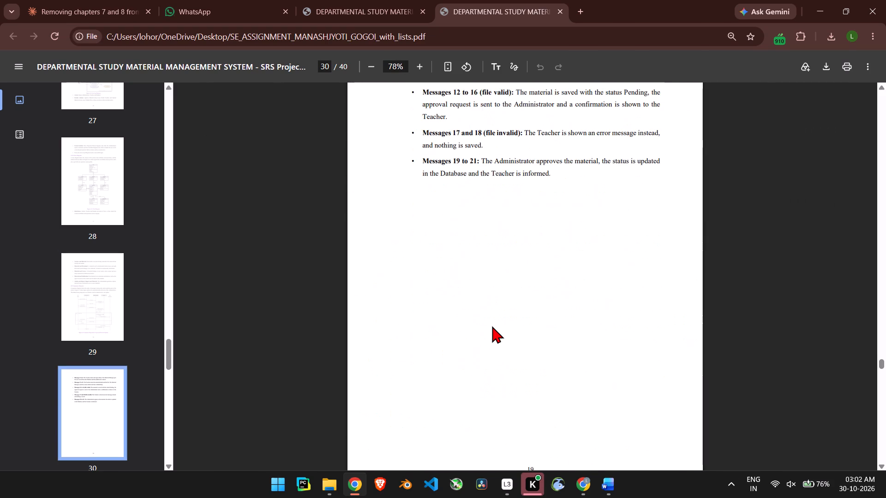
scroll(492, 326, down, 18)
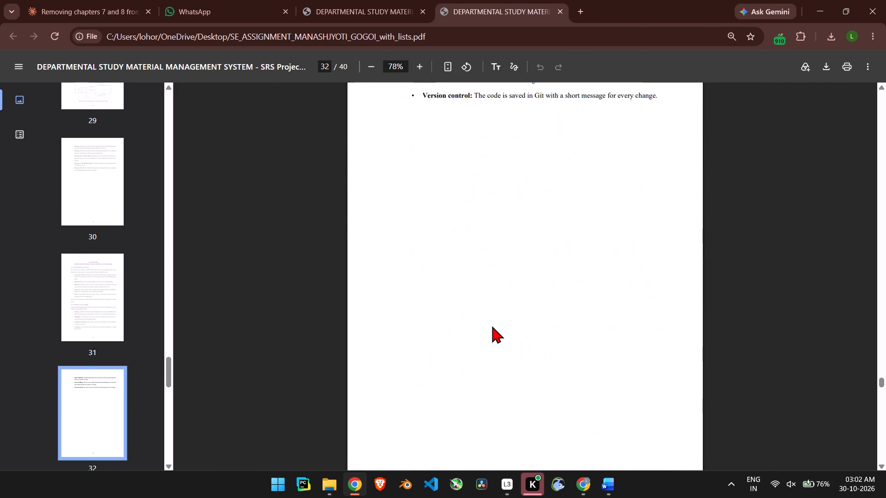
scroll(492, 326, down, 10)
scroll(492, 326, down, 20)
scroll(492, 326, down, 1)
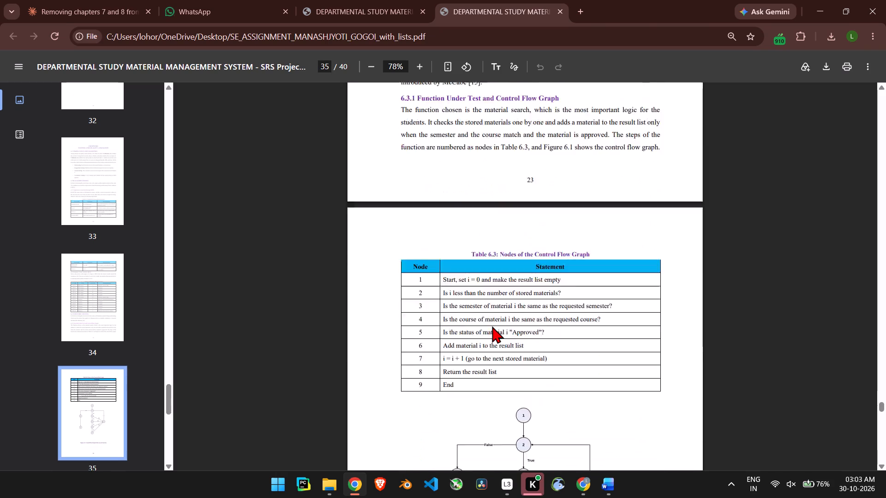
scroll(492, 326, down, 20)
scroll(492, 326, down, 20)
scroll(492, 326, down, 9)
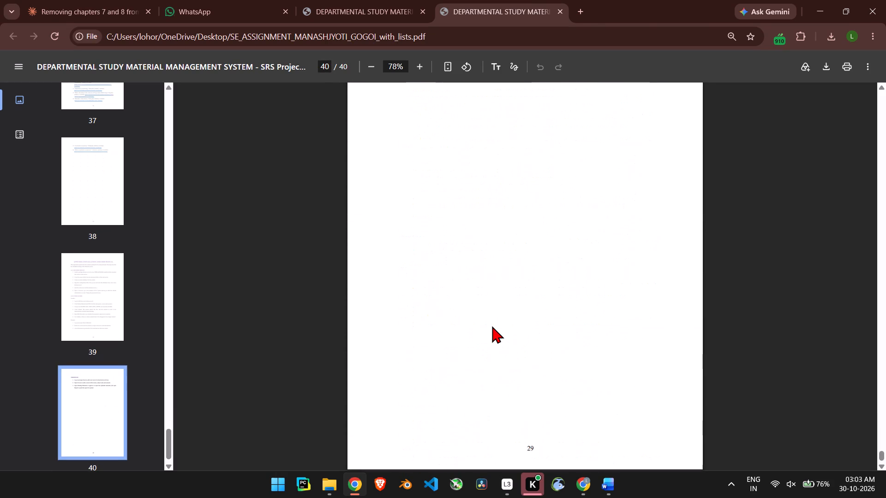